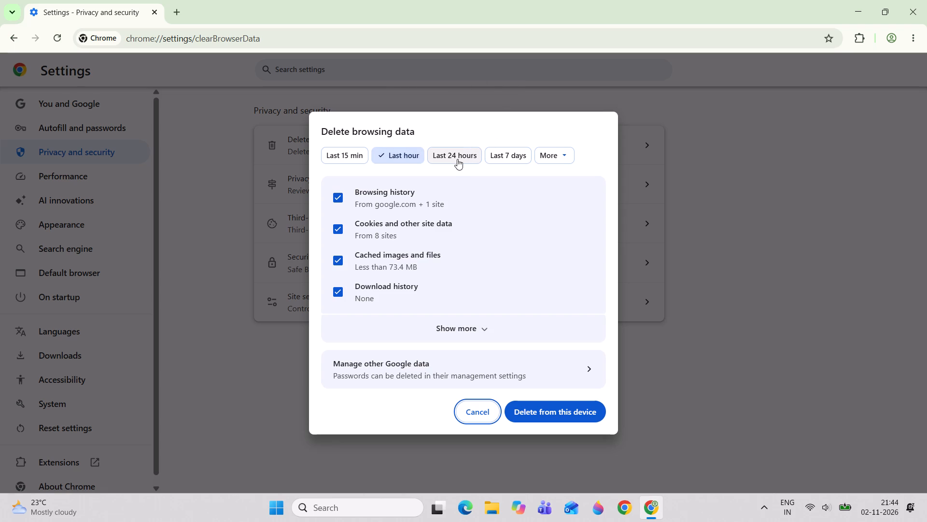
Delete the last hour of browsing history, cookies, cached files and download history from this device.
click(542, 409)
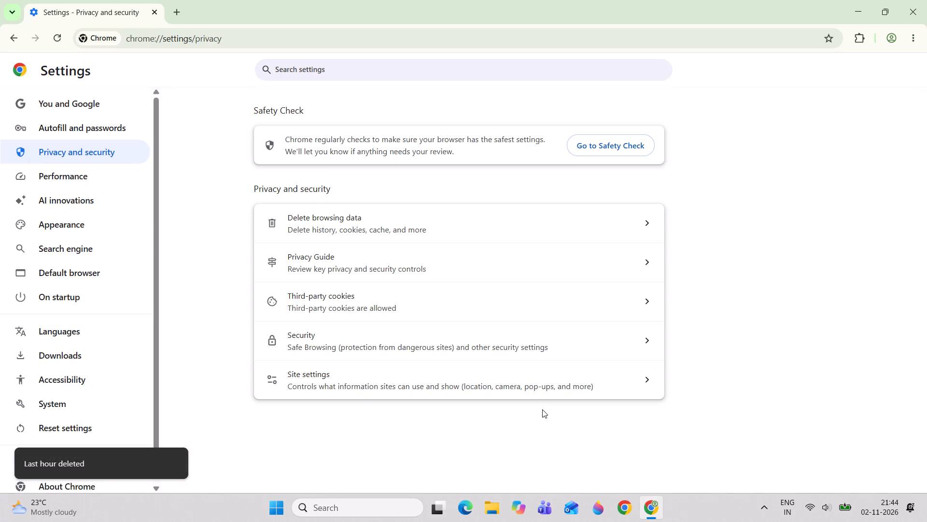
Open a new blank browser tab and close the Settings tab.
click(177, 14)
click(155, 14)
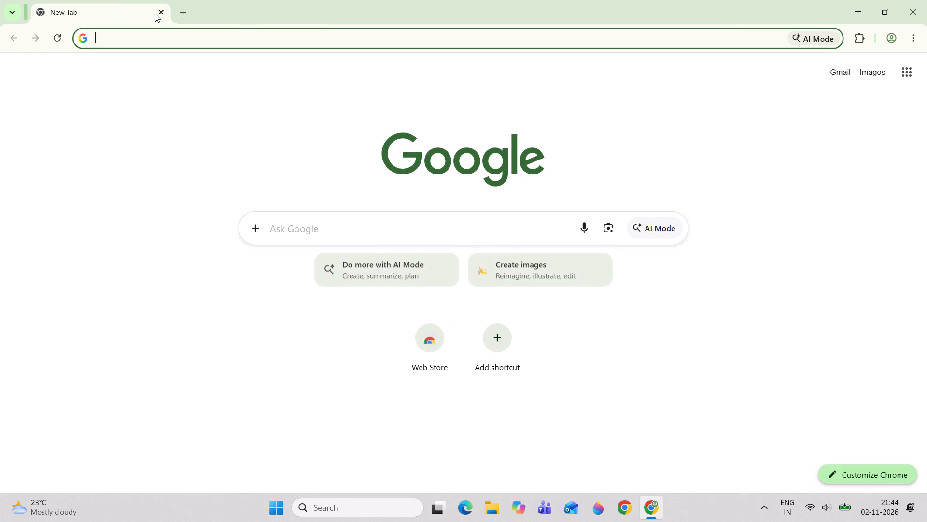
click(784, 144)
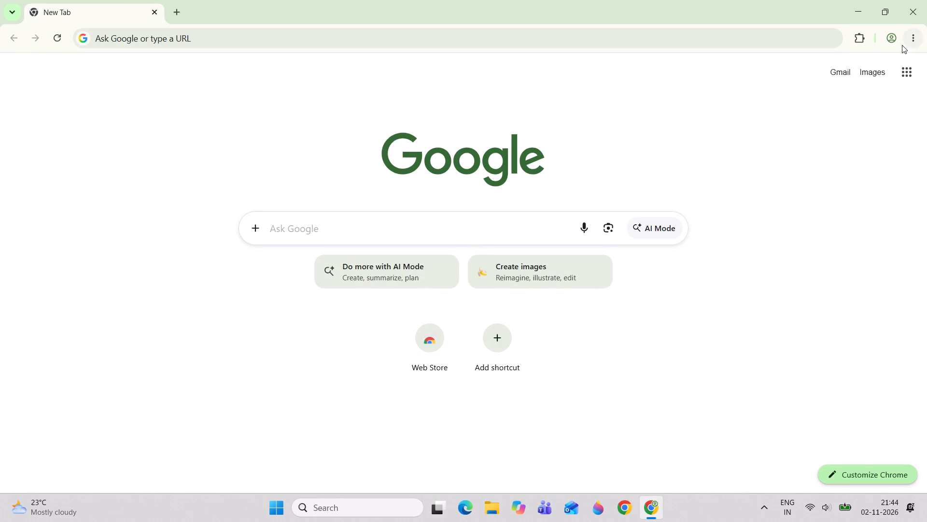
Delete the last 24 hours of browsing history, cookies, cached files and download history from this device.
click(912, 38)
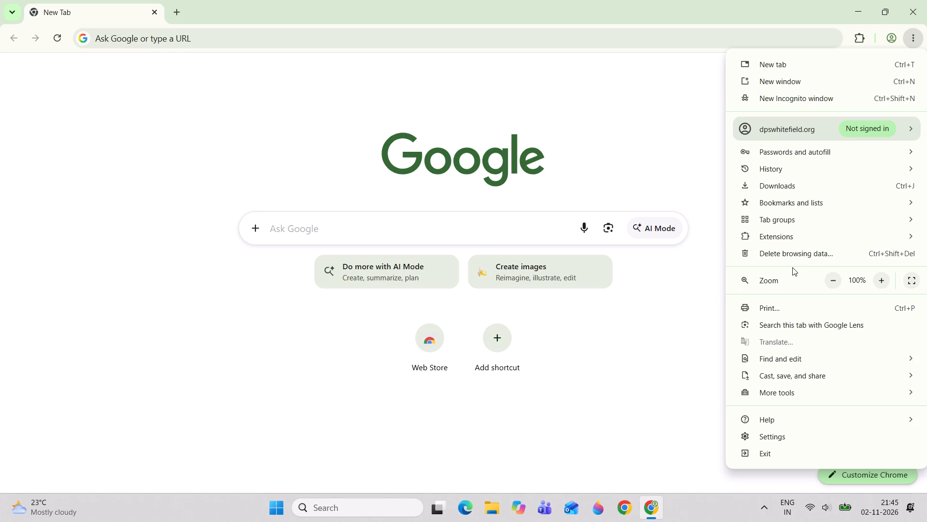
click(800, 255)
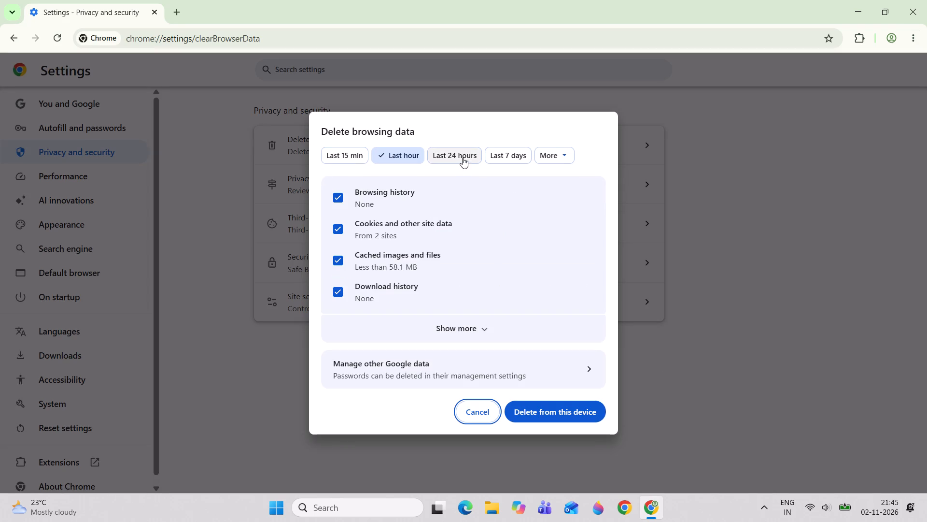
click(462, 155)
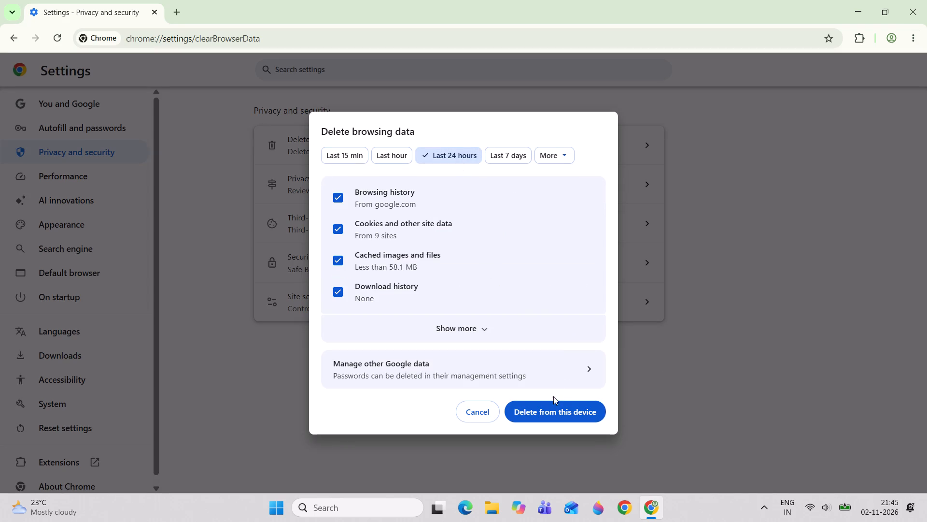
click(544, 411)
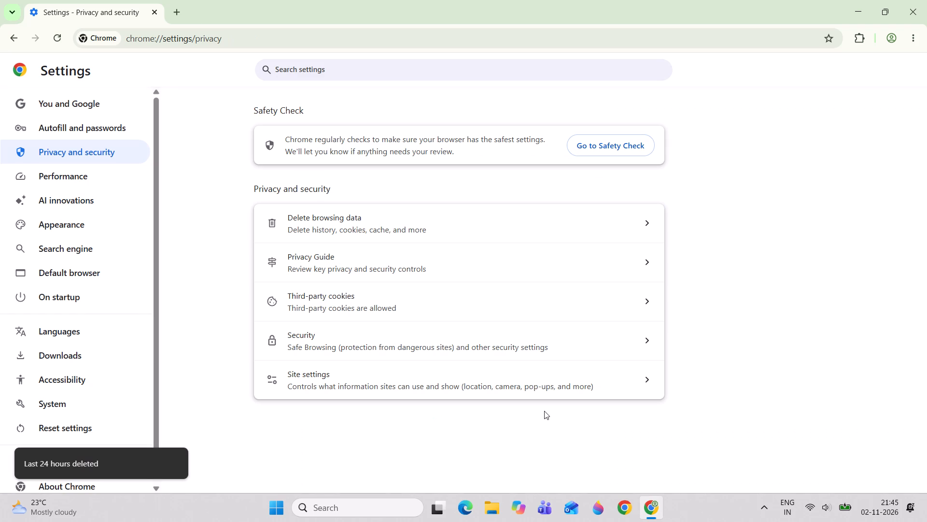
Open a new tab, close the Settings tab and exit the browser to return to the desktop.
click(174, 12)
click(157, 12)
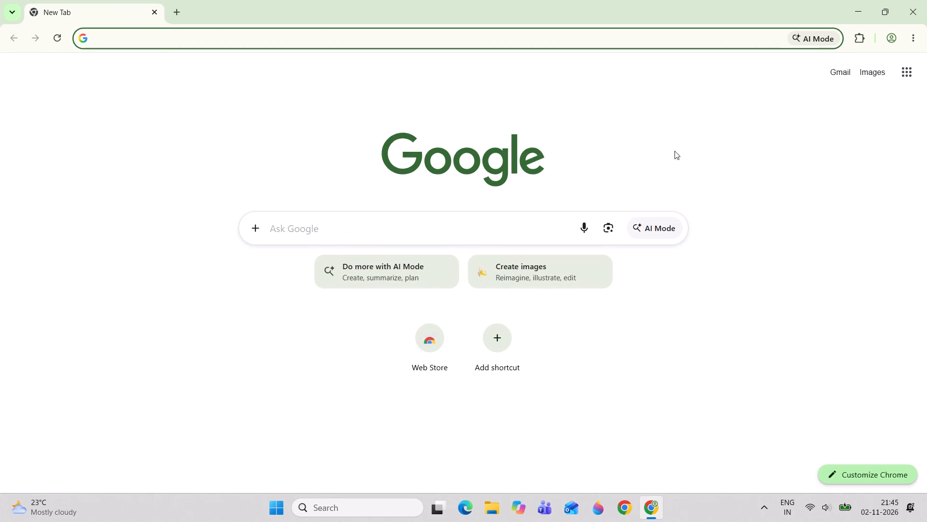
click(704, 126)
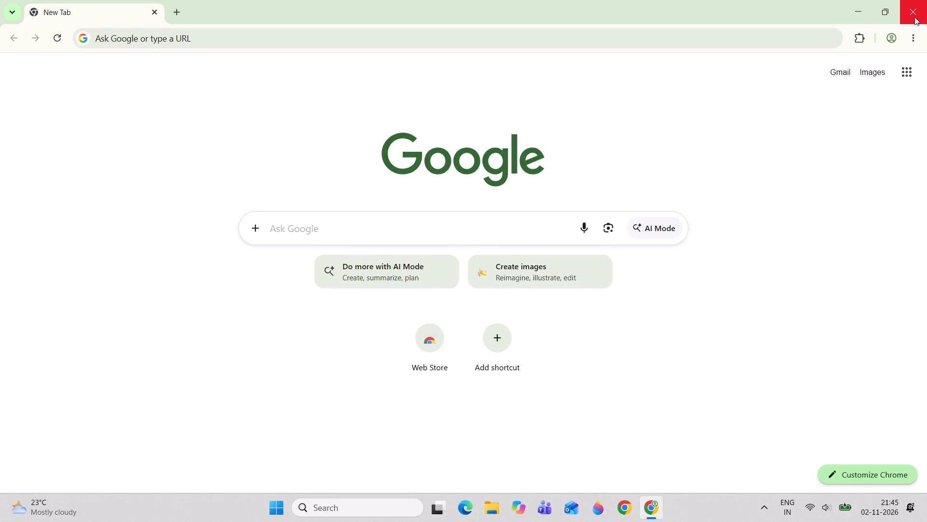
click(913, 8)
double_click(402, 338)
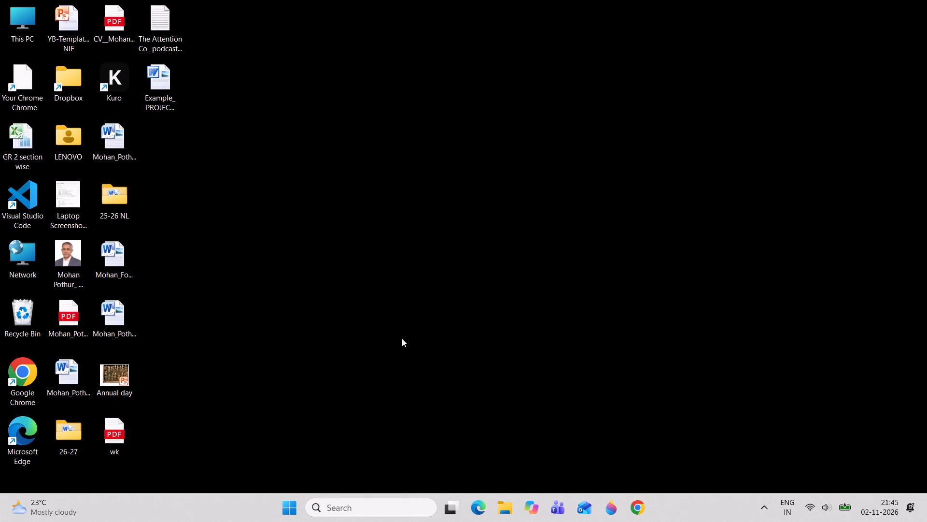
Open the Mahesh Resume Word document from the Downloads folder and dismiss the Office activation wizard.
click(505, 508)
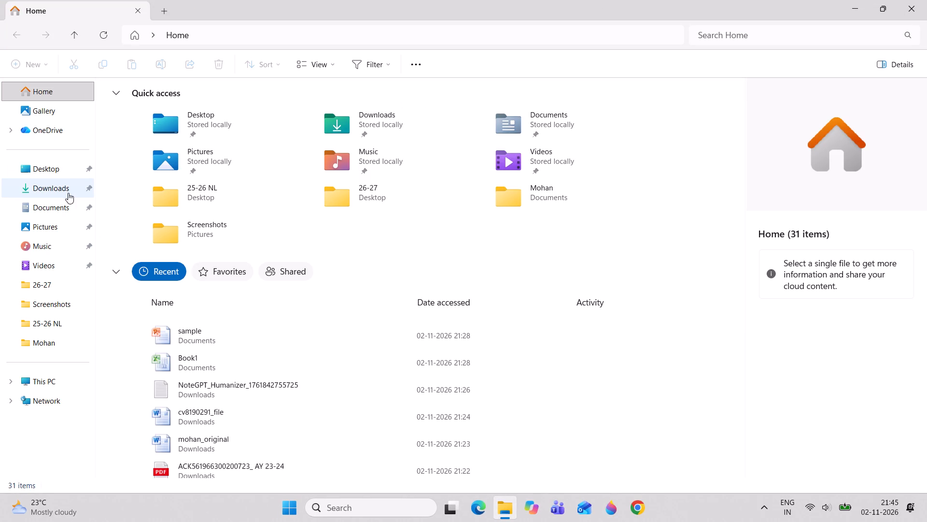
click(62, 188)
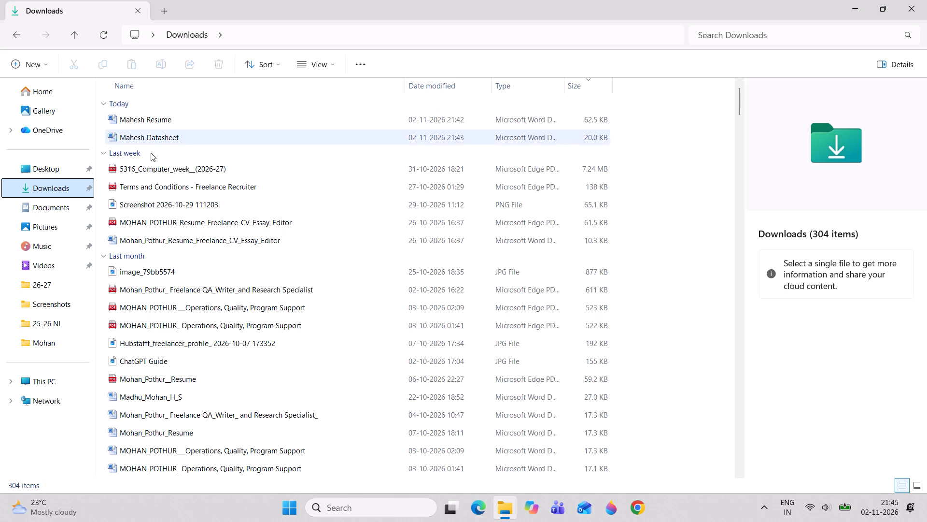
click(145, 117)
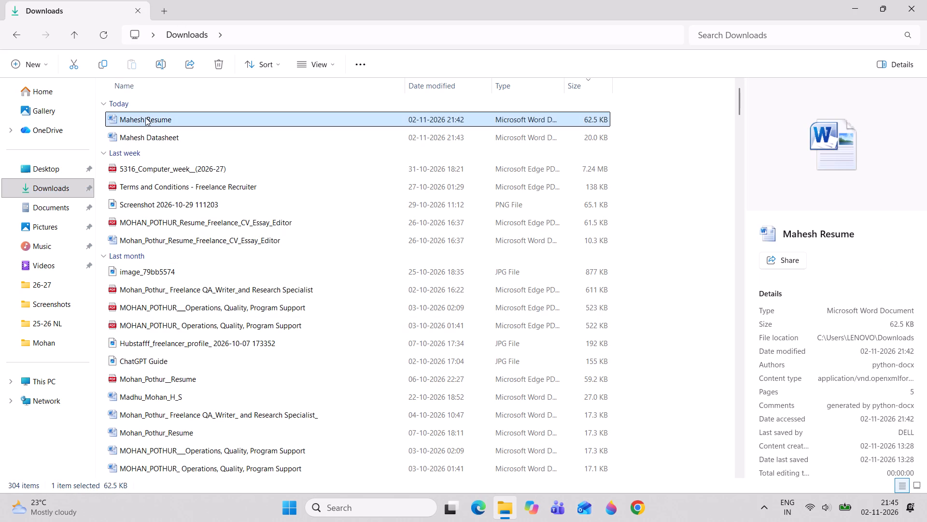
double_click(145, 117)
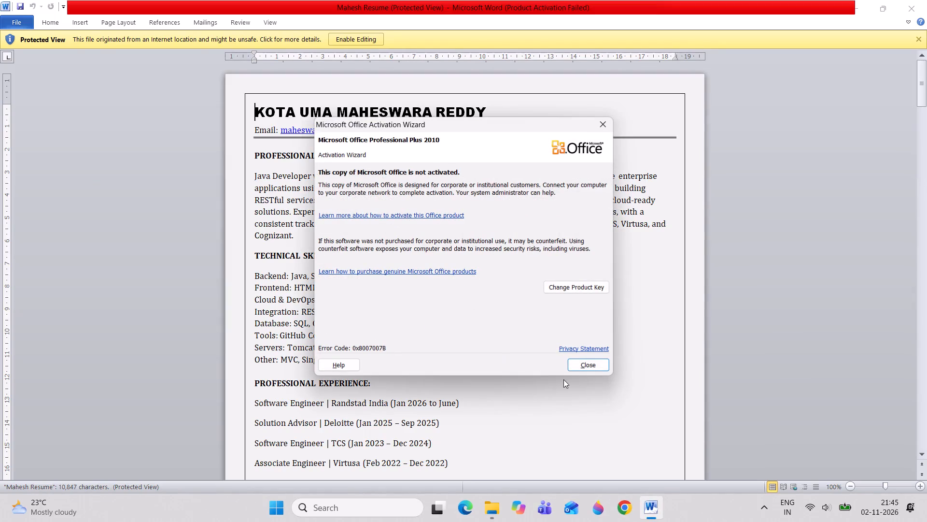
click(577, 362)
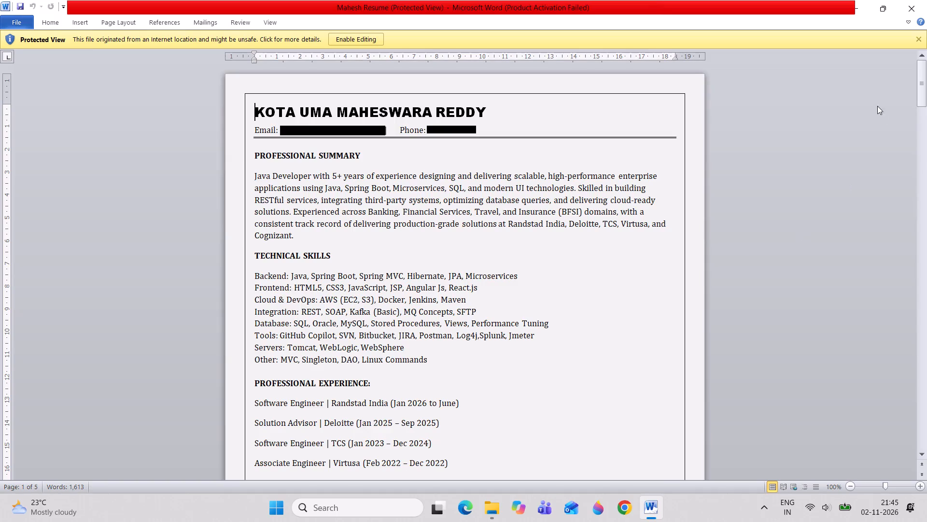
Examine the resume's content and layout, from the professional summary through the project descriptions and responsibilities.
drag(921, 87, 924, 91)
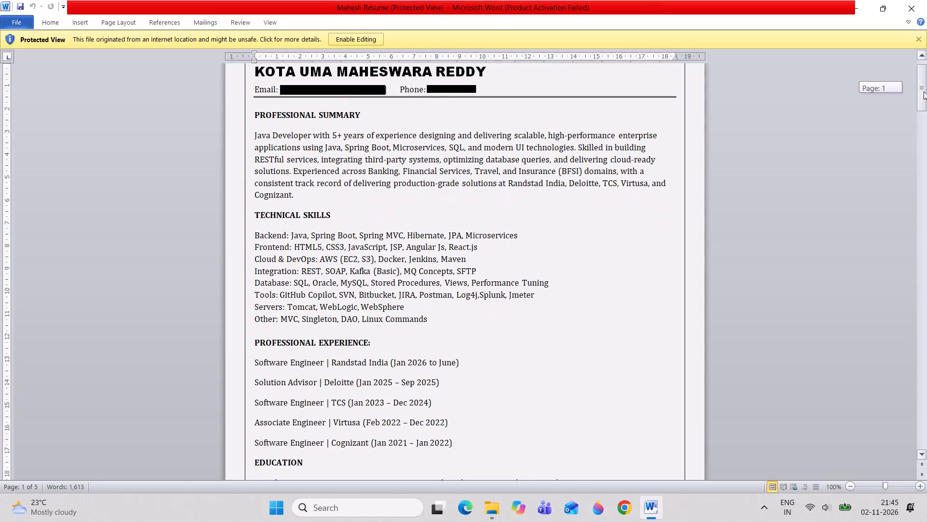
drag(924, 91, 926, 141)
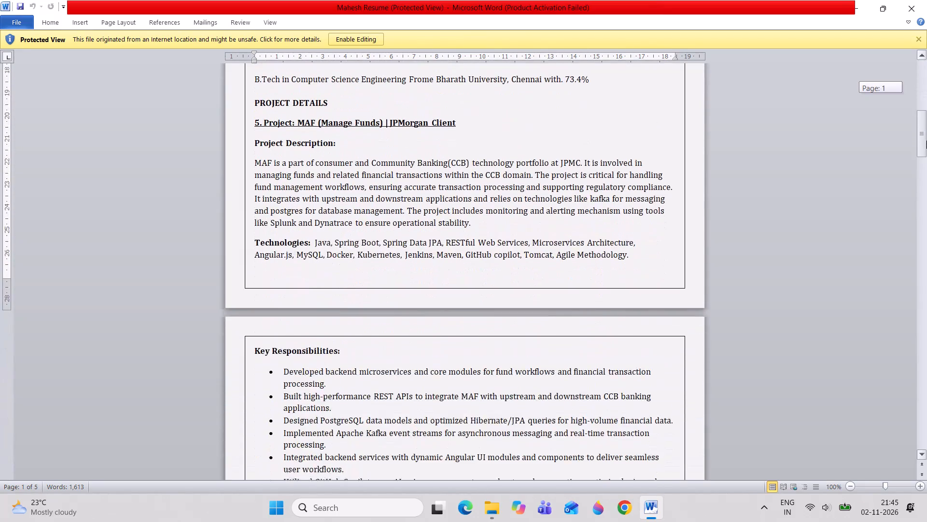
drag(926, 141, 926, 167)
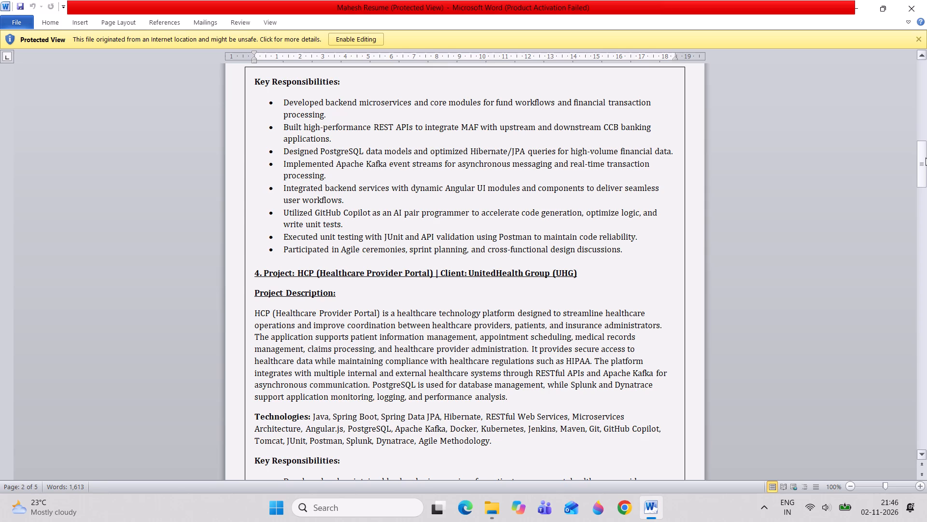
drag(923, 157, 926, 192)
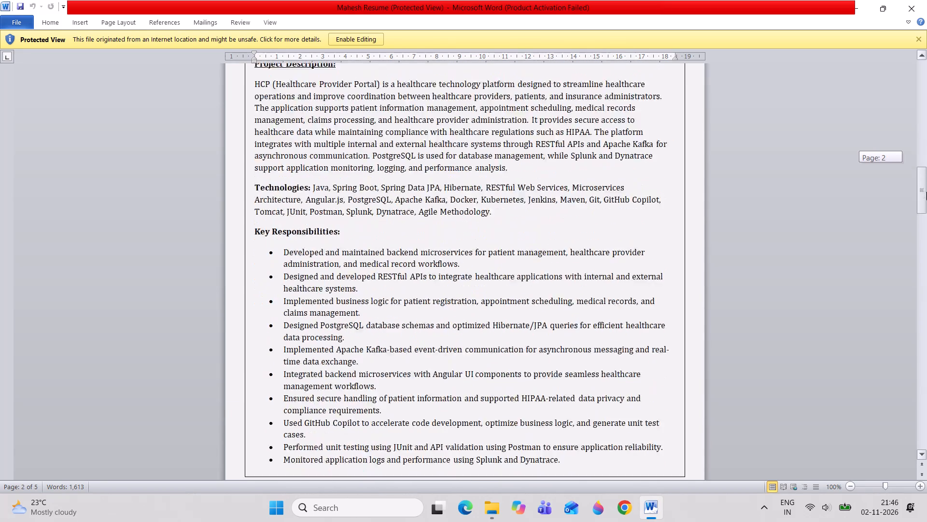
drag(926, 192, 926, 228)
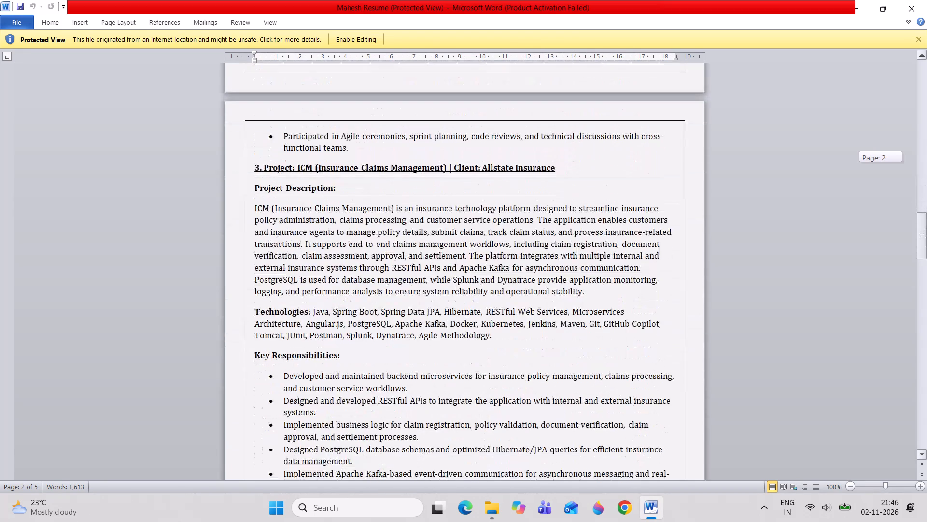
drag(926, 228, 926, 356)
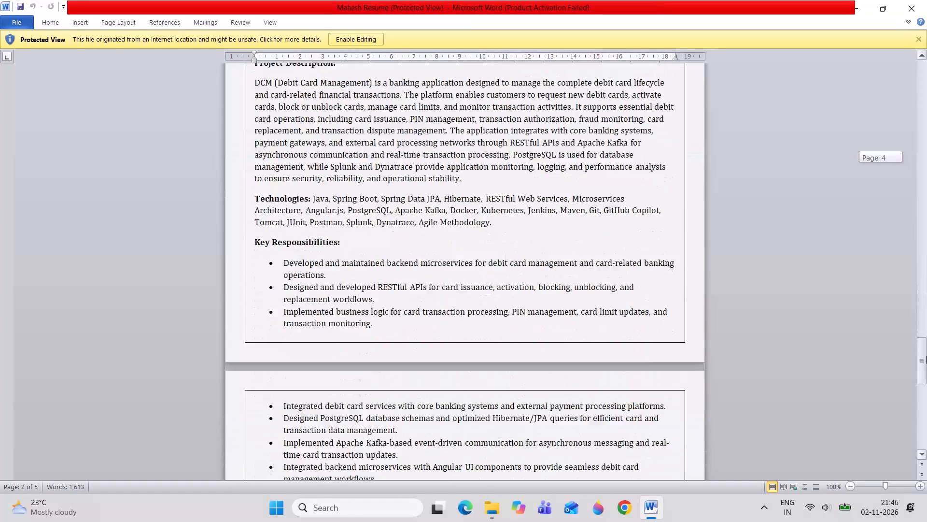
drag(926, 356, 871, 361)
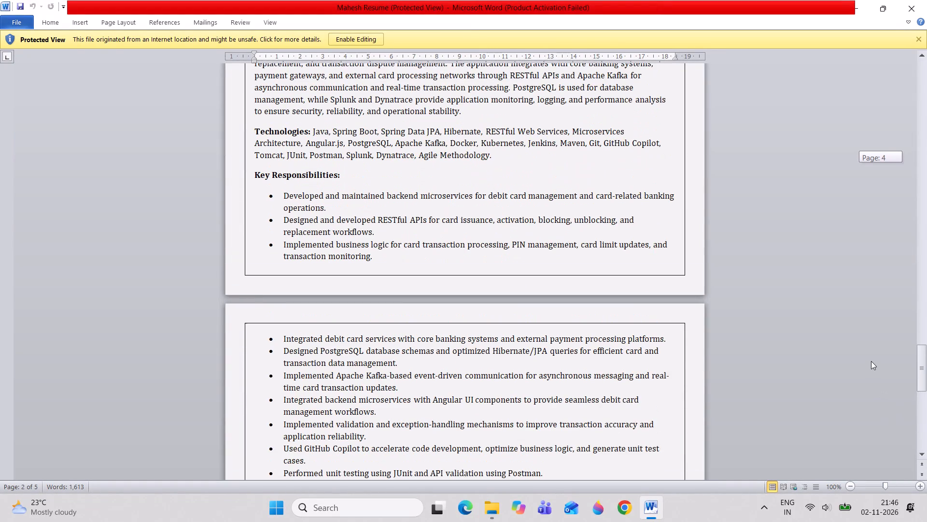
drag(871, 361, 843, 267)
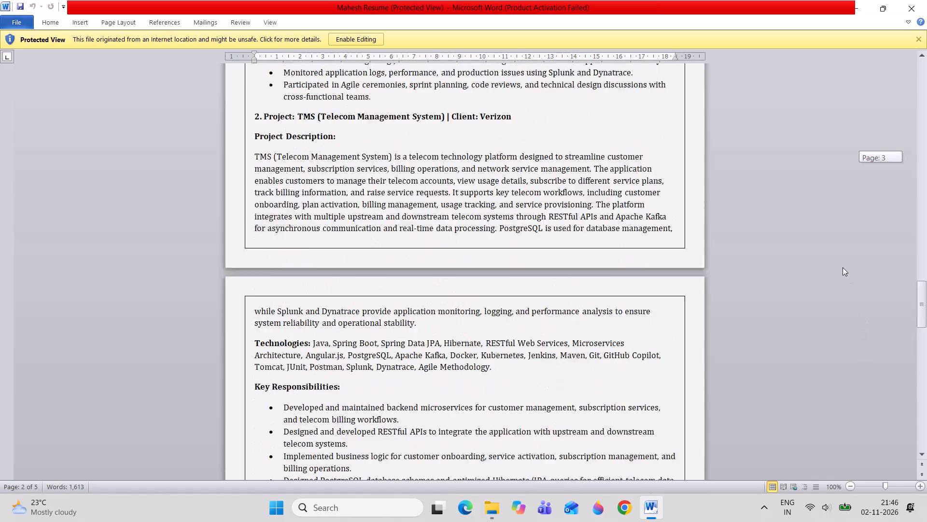
drag(843, 267, 815, 142)
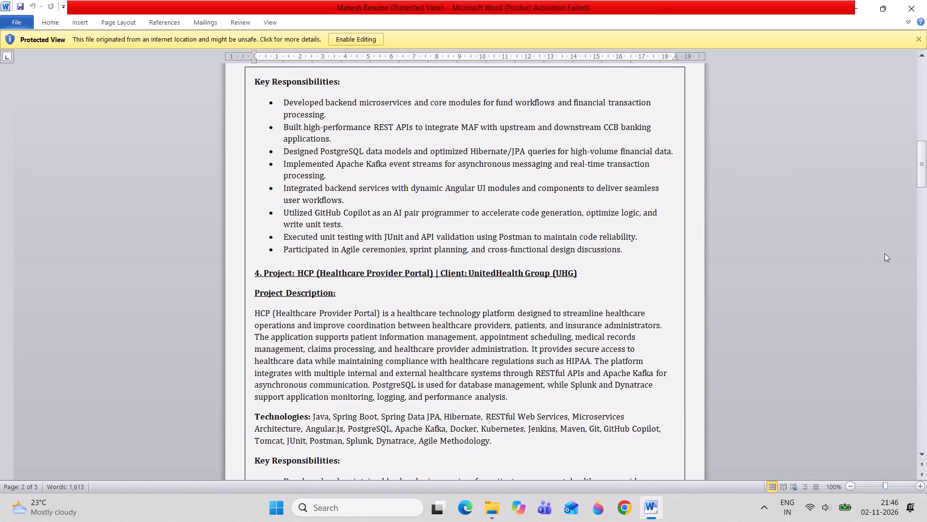
click(920, 172)
drag(923, 172, 915, 143)
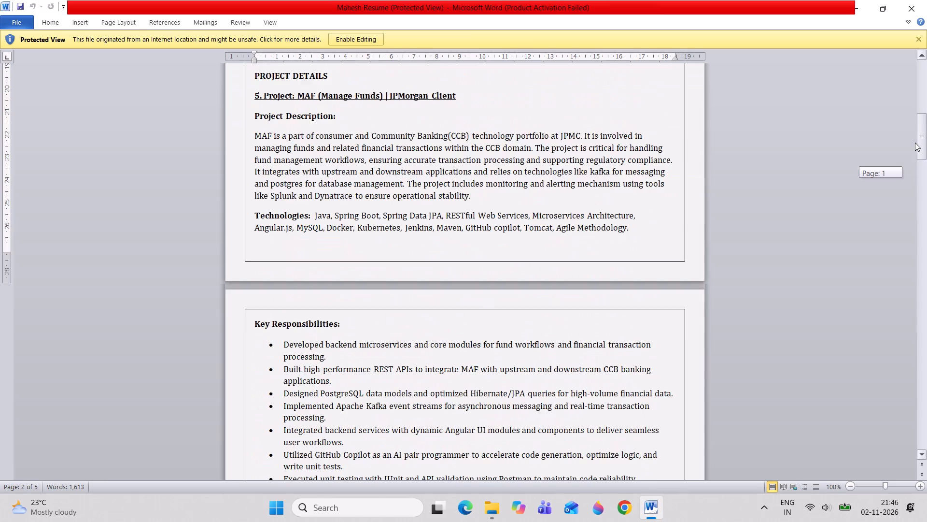
drag(915, 143, 908, 114)
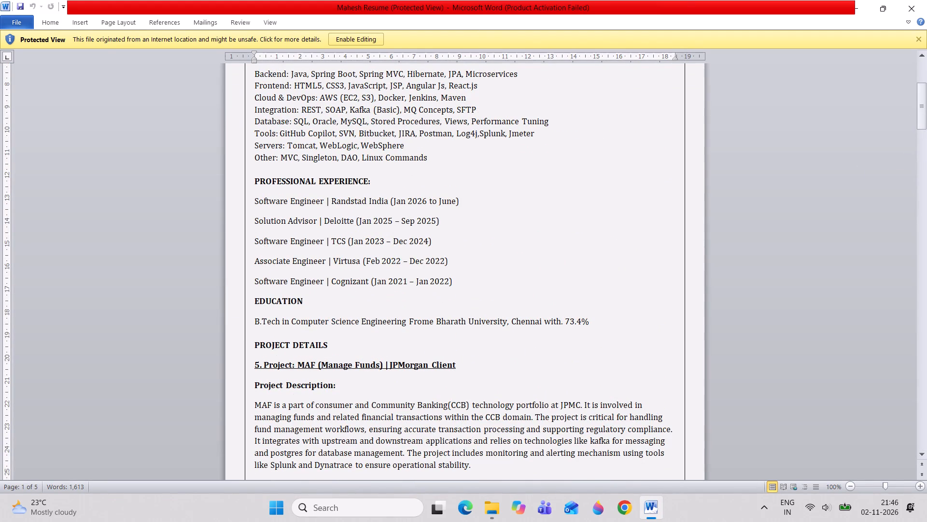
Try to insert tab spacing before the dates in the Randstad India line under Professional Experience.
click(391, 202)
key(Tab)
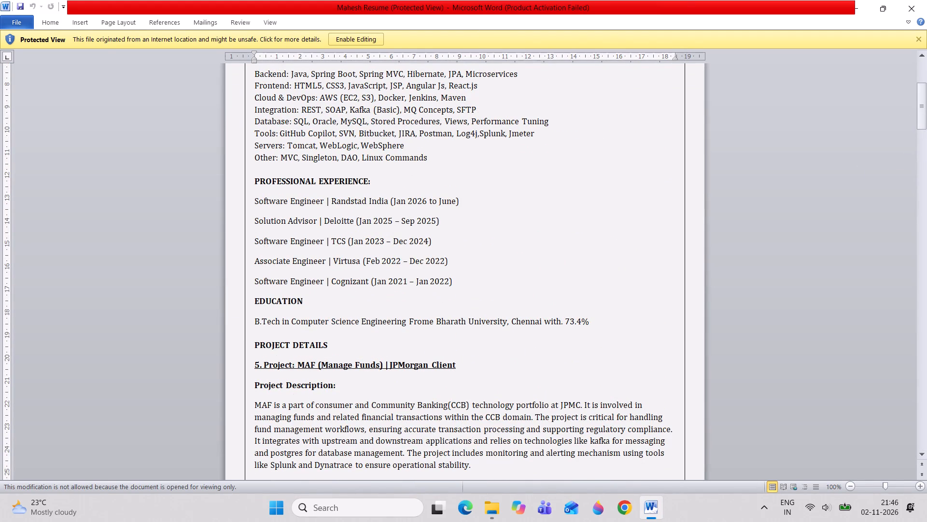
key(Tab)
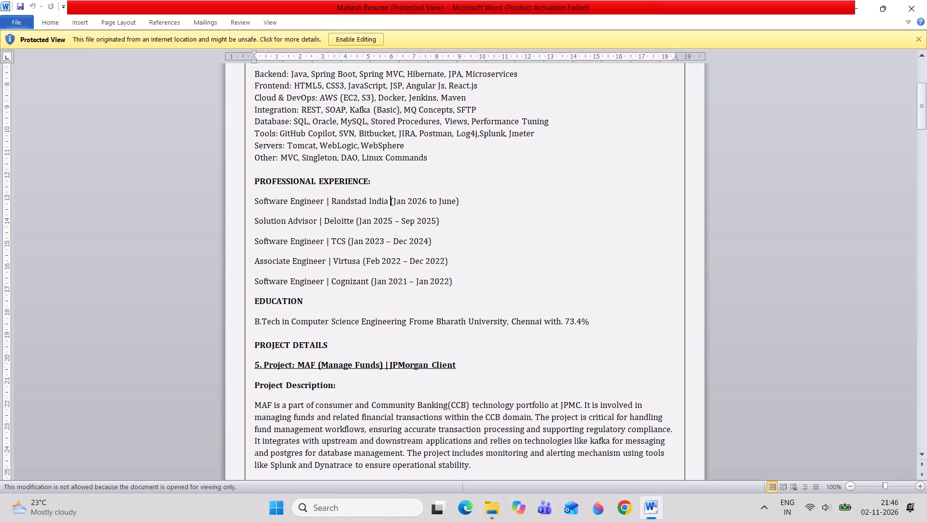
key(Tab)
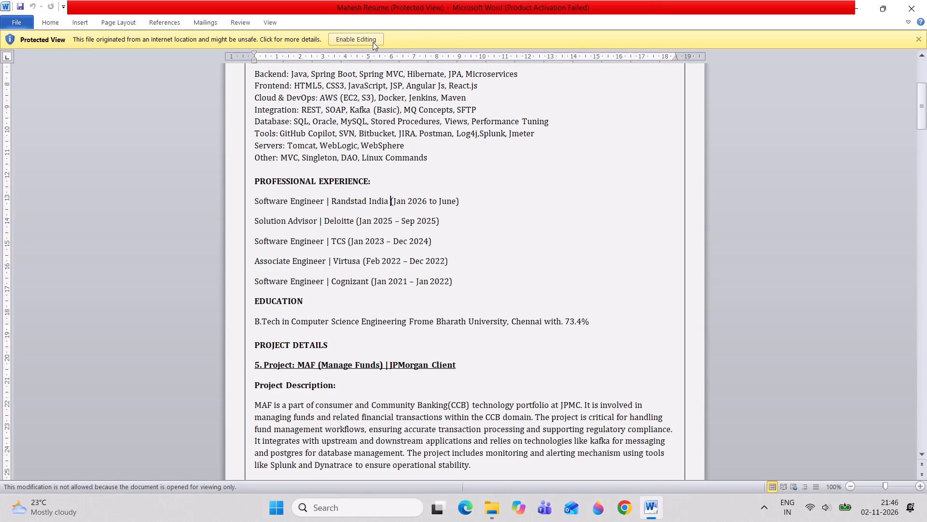
Enable editing of the resume opened in Protected View.
click(370, 39)
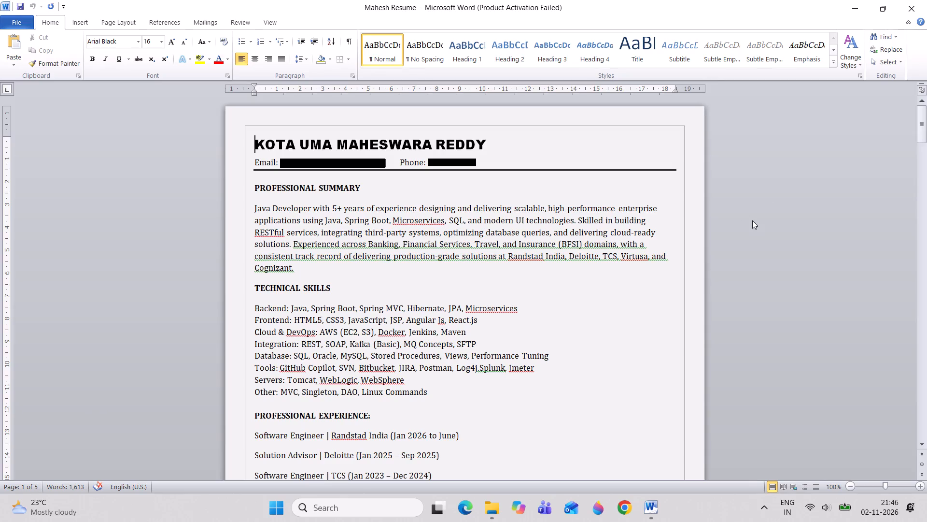
Insert two tab spaces between "Backend:" and "Java" in the Technical Skills section.
drag(924, 121, 926, 140)
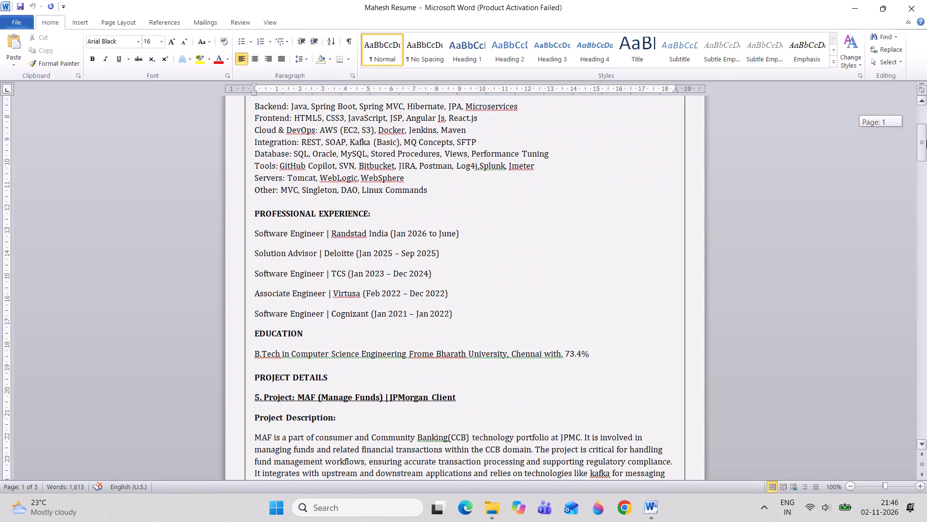
drag(926, 140, 922, 131)
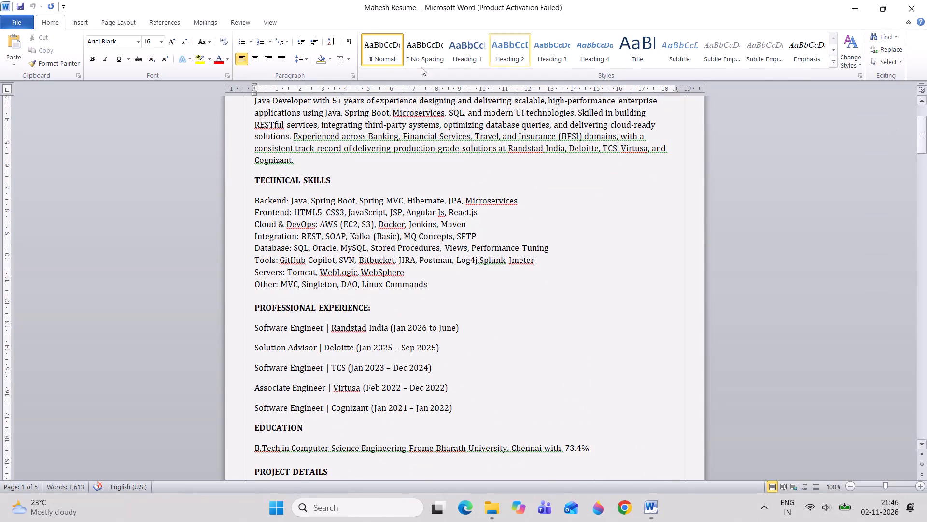
click(291, 202)
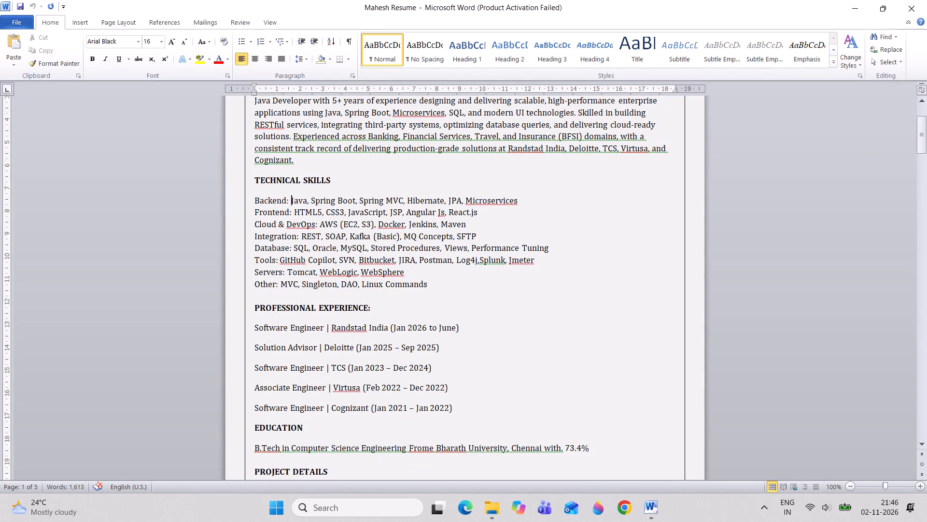
key(Tab)
key(Tab)
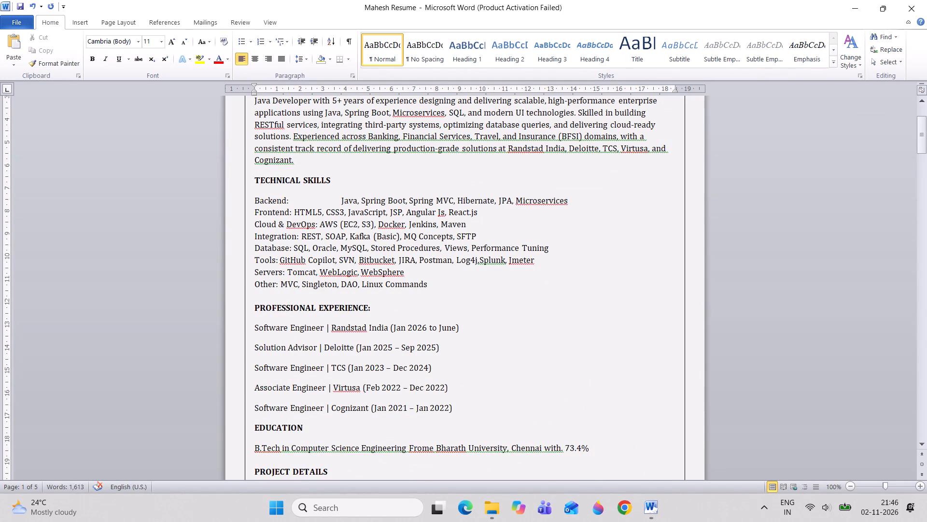
Insert tab spacing after the "Frontend:", "Cloud & DevOps:" and "Integration:" labels so their entries line up with the Backend entry.
click(295, 213)
key(Tab)
key(Tab)
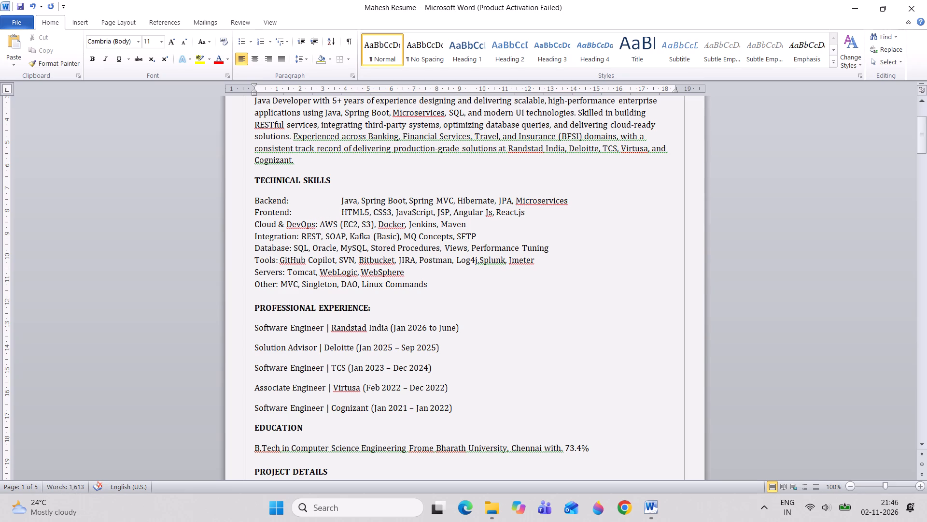
click(321, 225)
key(Tab)
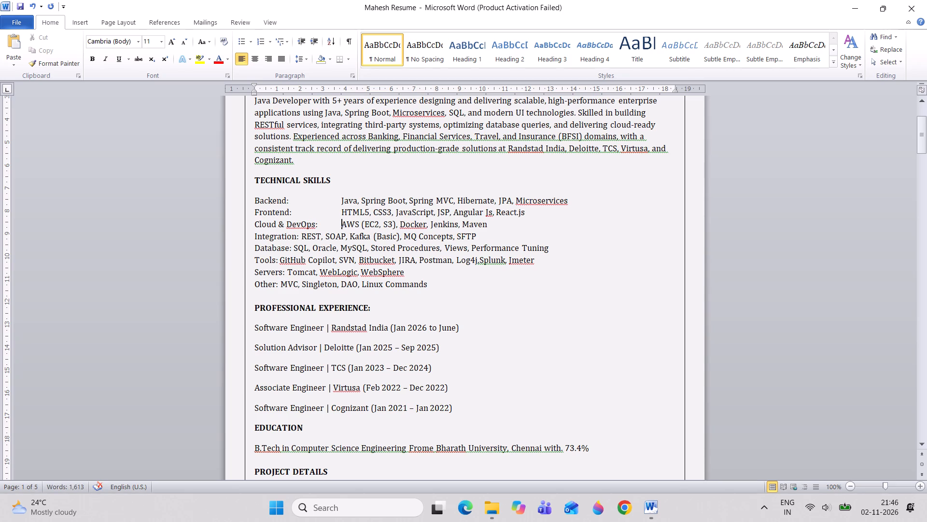
click(300, 238)
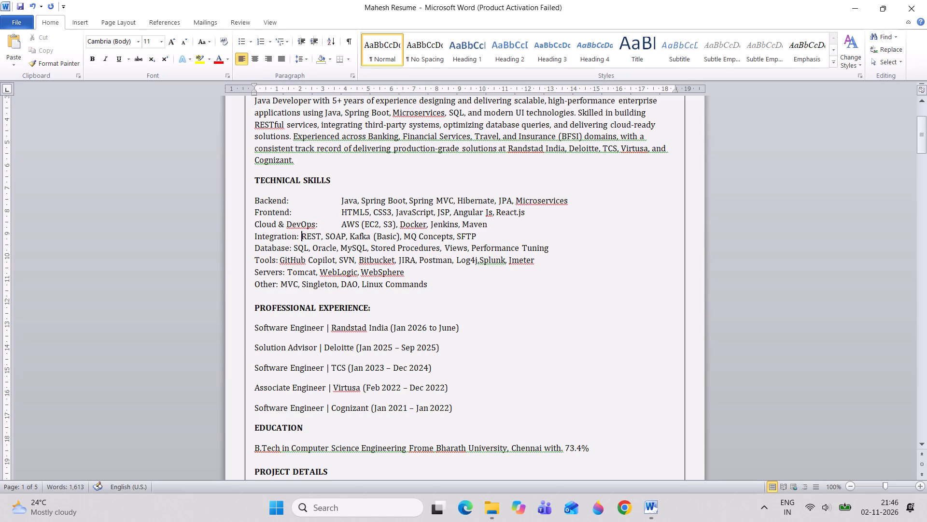
click(300, 238)
key(Tab)
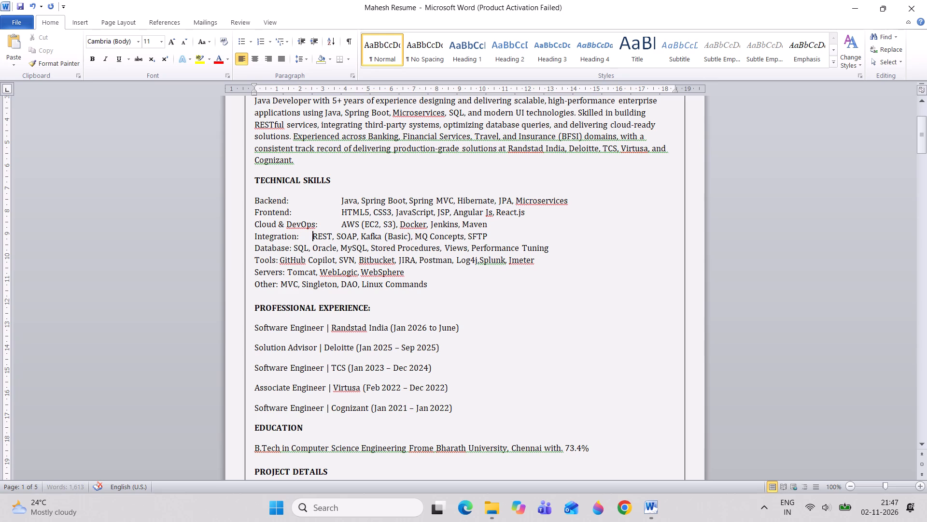
key(Tab)
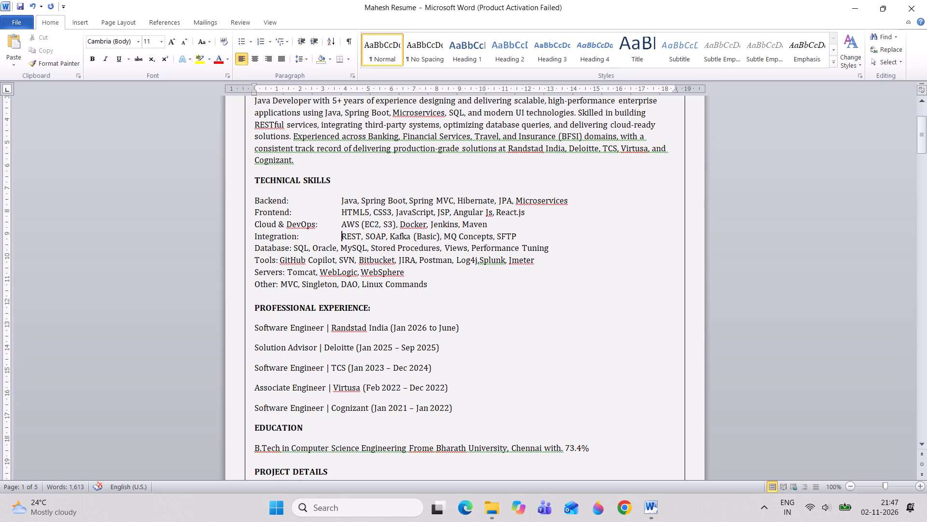
Insert tab spacing after the "Database:", "Tools:", "Servers:" and "Other:" labels to align their entries with the Technical Skills column above.
click(293, 249)
key(Tab)
key(Tab)
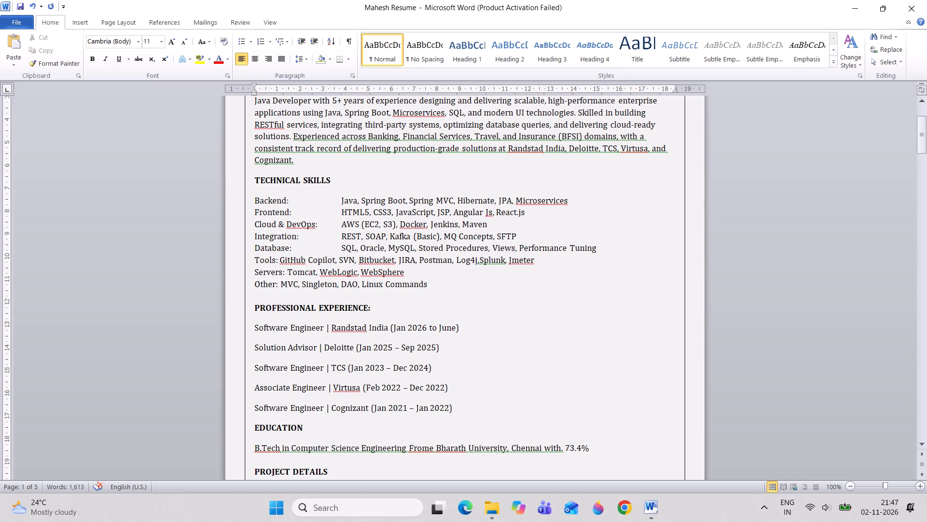
click(281, 261)
key(Tab)
key(Tab)
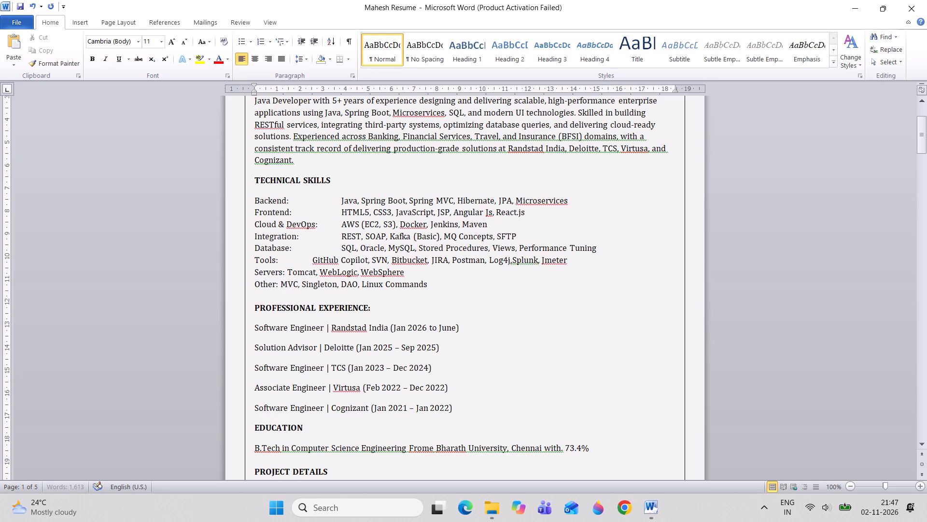
key(Tab)
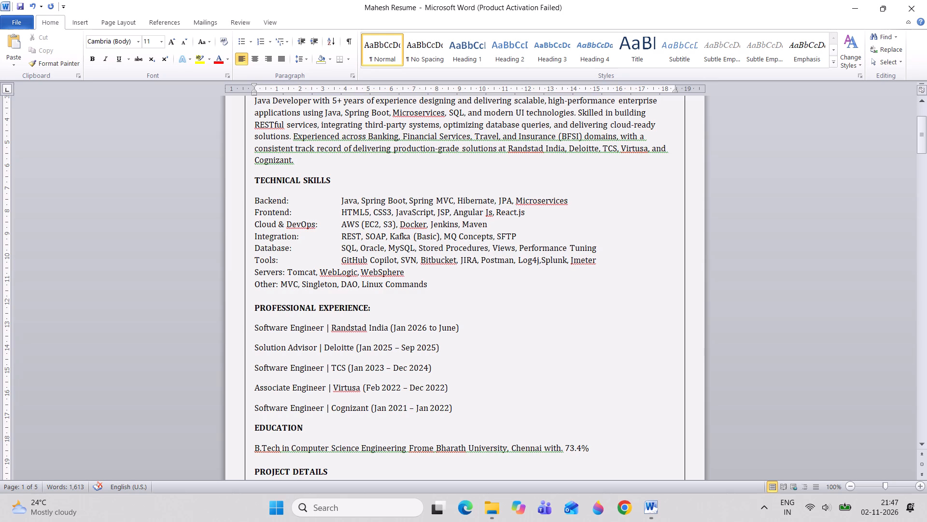
click(288, 272)
key(Tab)
key(Tab)
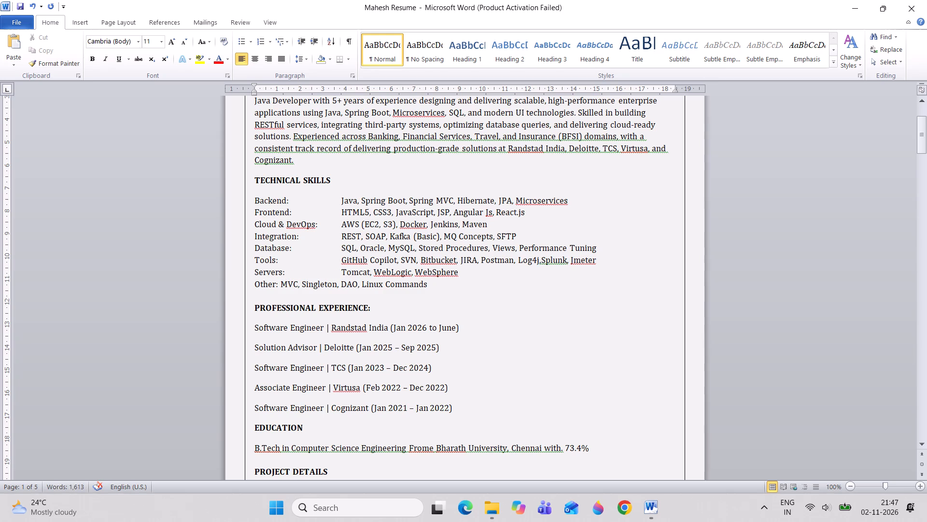
click(282, 287)
key(Tab)
key(Tab)
key(Tab)
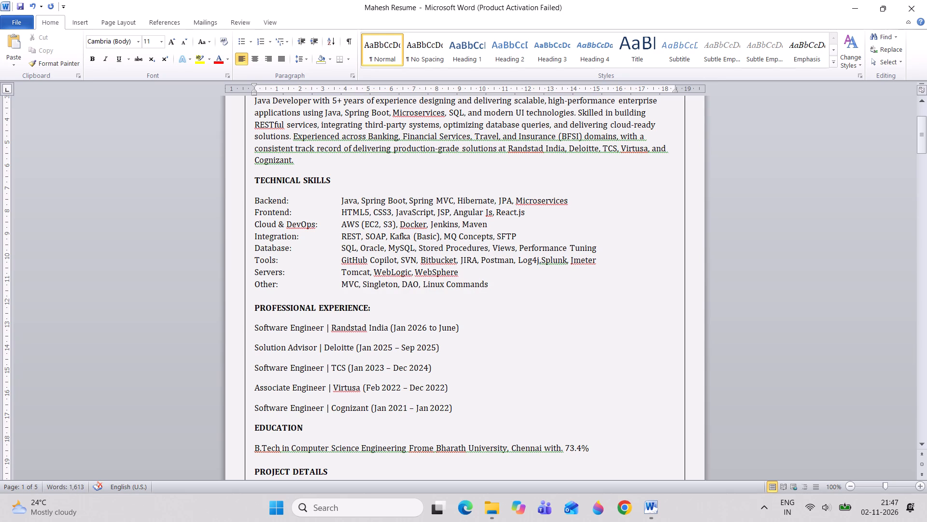
Insert six tab spaces before "(Jan 2026 to June)" in the Randstad India line under Professional Experience.
click(391, 329)
key(Tab)
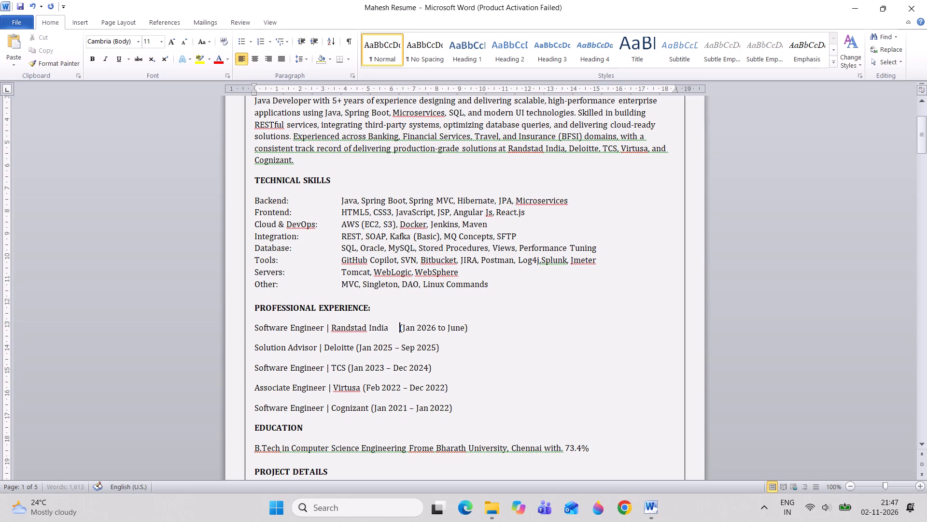
key(Tab)
key(Tab)
key(Tab)
key(Tab)
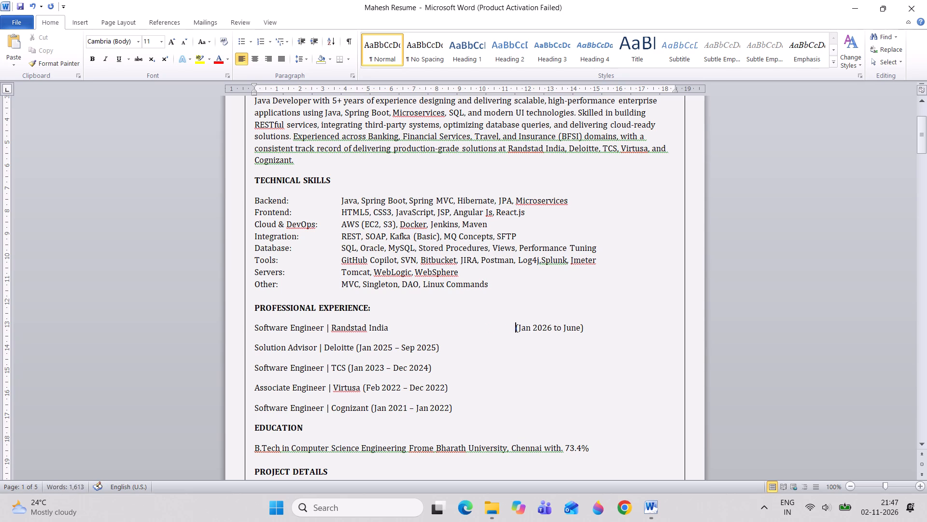
key(Tab)
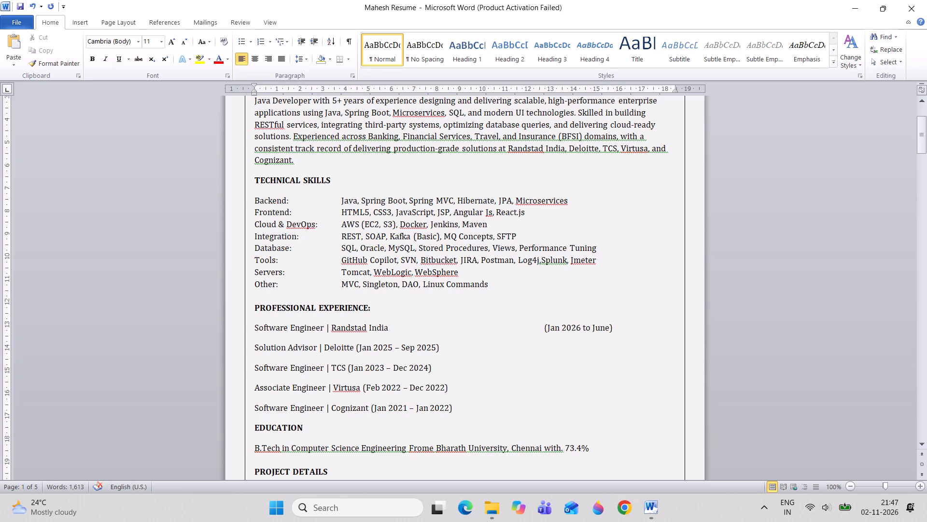
Insert tab spacing before "(Jan 2025 – Sep 2025)" in the Deloitte line to align it with the Randstad India dates.
click(356, 348)
key(Tab)
key(Tab)
key(Tab)
key(Tab)
key(Tab)
key(Tab)
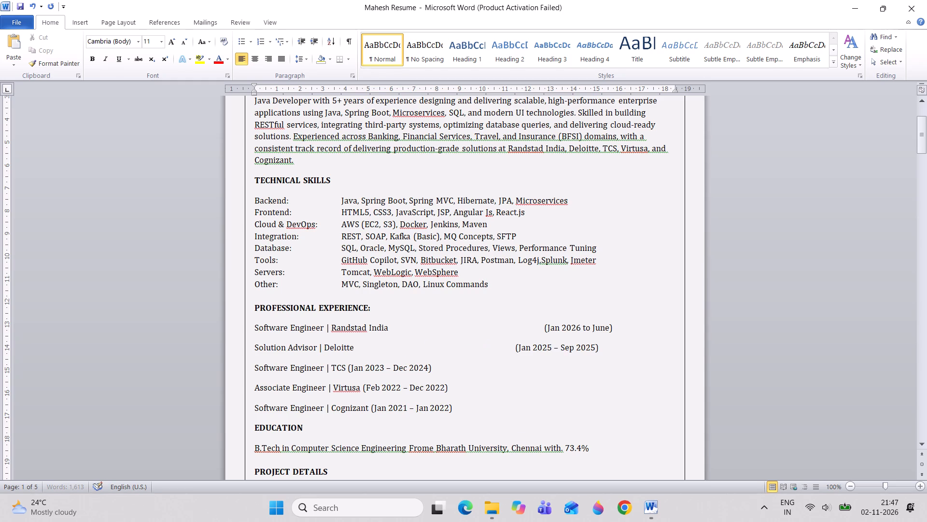
key(Tab)
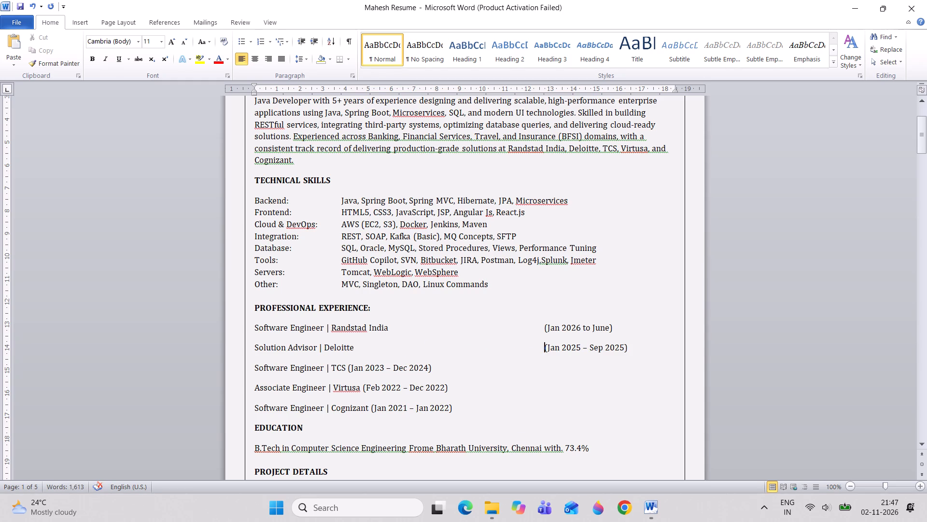
Insert tab spacing before "(Jan 2023 – Dec 2024)" in the TCS line to align it with the dates above.
click(349, 368)
key(Tab)
key(Tab)
key(Tab)
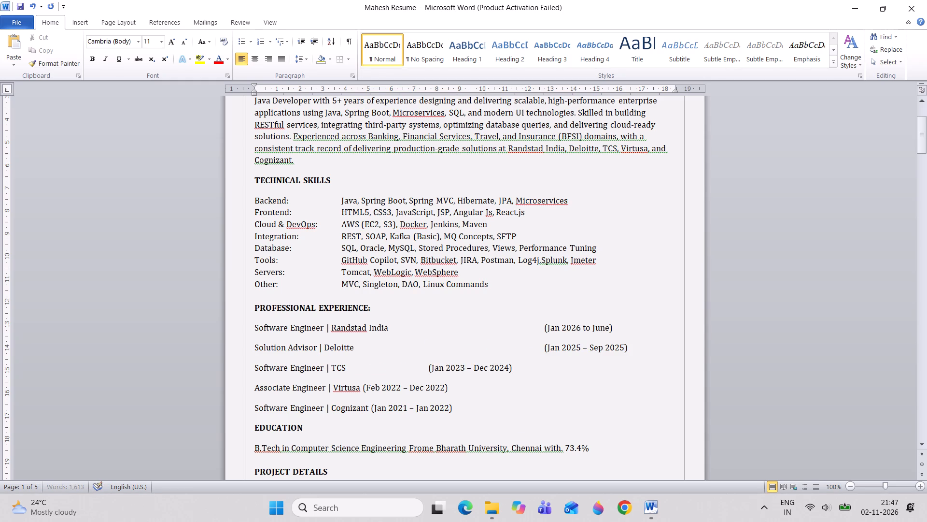
key(Tab)
key(Tab)
key(Tab)
key(Tab)
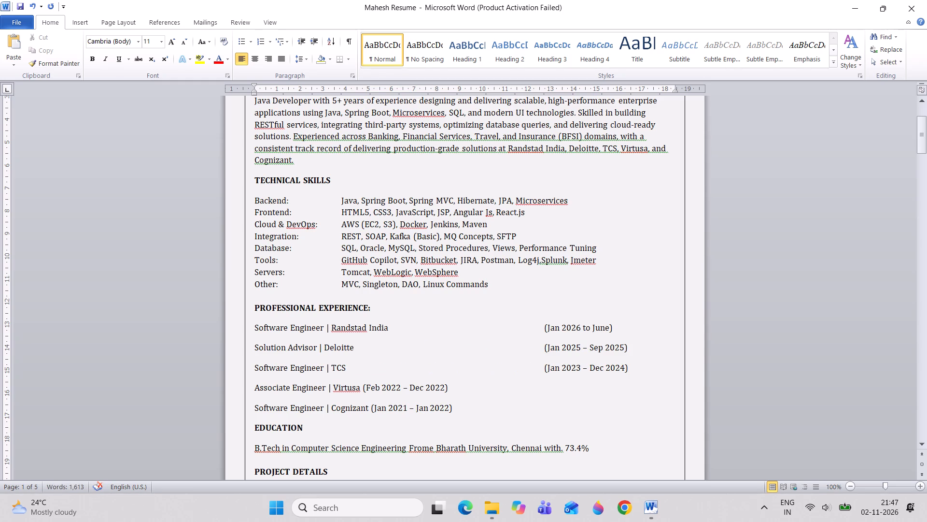
Insert tab spacing before "(Feb 2022 – Dec 2022)" in the Virtusa line to align it with the dates above.
click(363, 388)
key(Tab)
key(Tab)
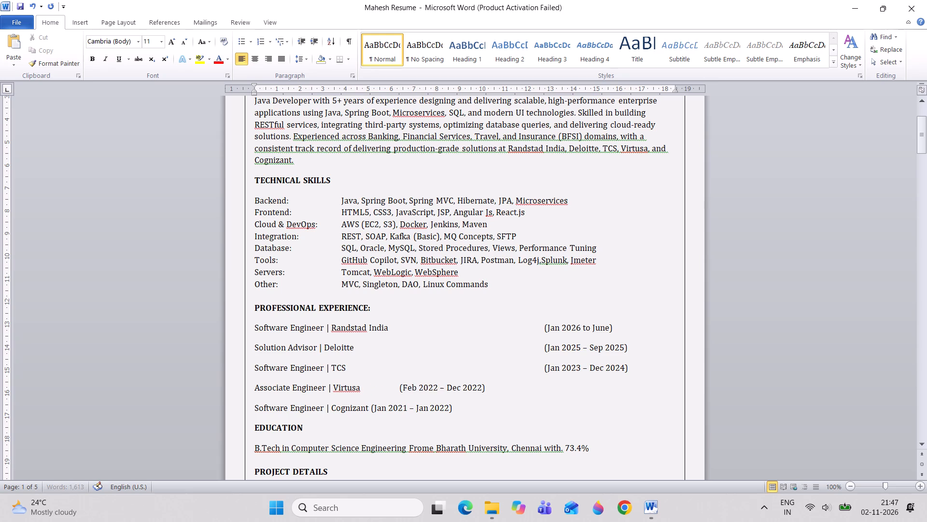
key(Tab)
key(Tab)
key(Tab)
key(Tab)
key(Tab)
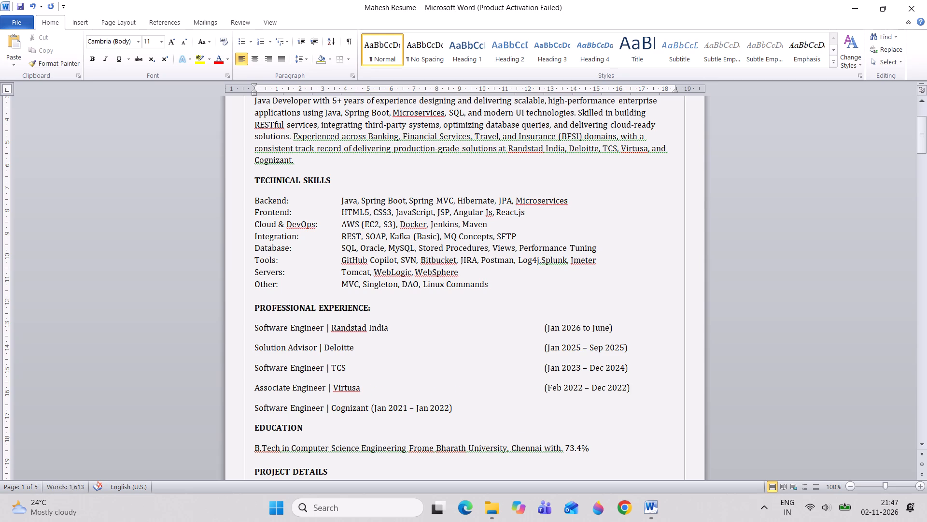
Insert tab spacing before "(Jan 2021 – Jan 2022)" in the Cognizant line to align it with the dates above.
click(371, 408)
key(Tab)
key(Tab)
key(Tab)
key(Tab)
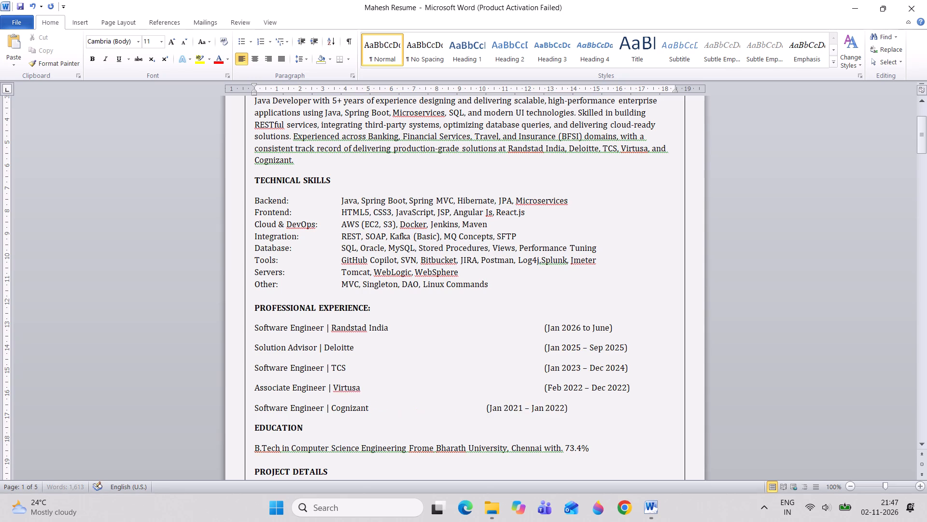
key(Tab)
key(Tab)
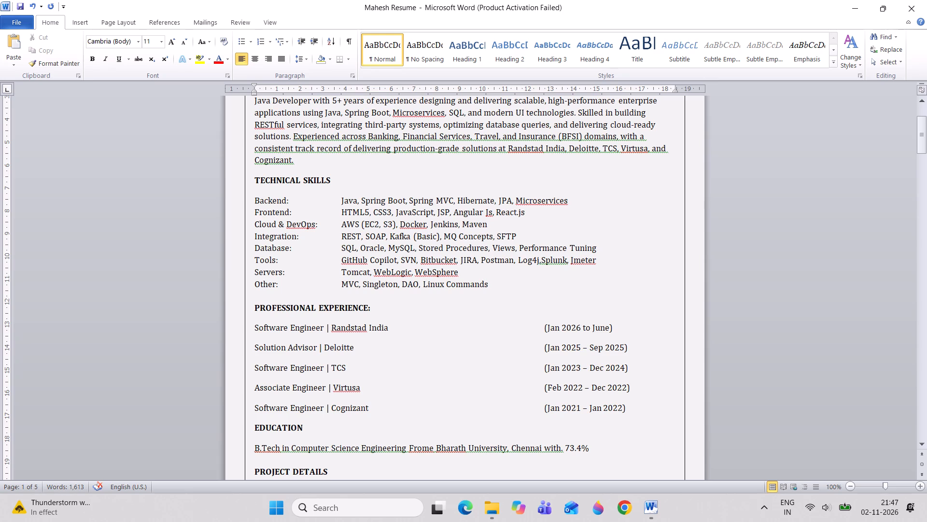
Remove "in" after B.Tech in the Education line and enclose "Computer Science Engineering" in square brackets.
click(294, 449)
key(Left)
key(BackSpace)
key(BackSpace)
key(BackSpace)
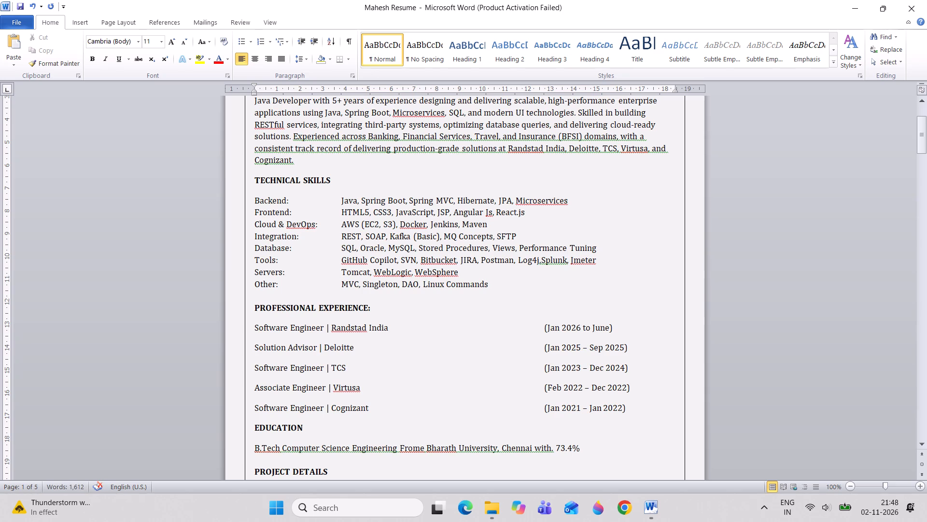
key(bracketleft)
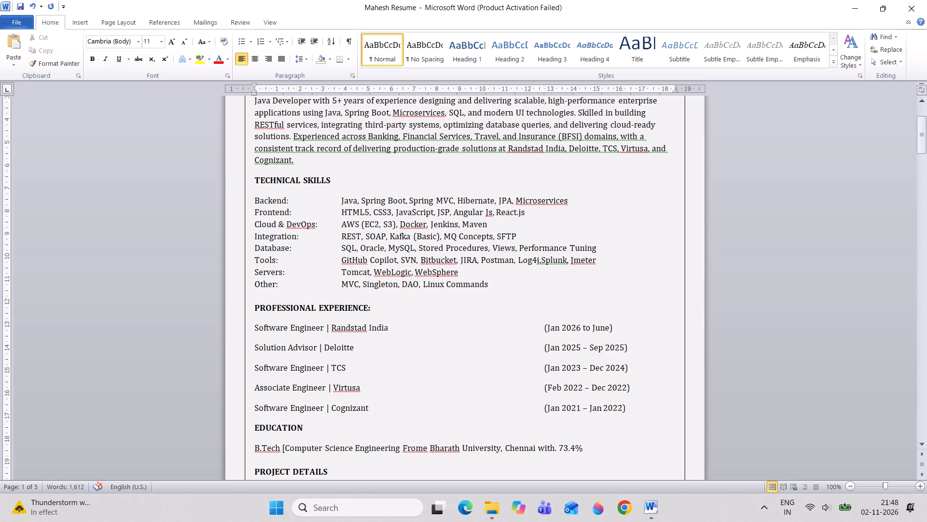
click(399, 450)
key(bracketright)
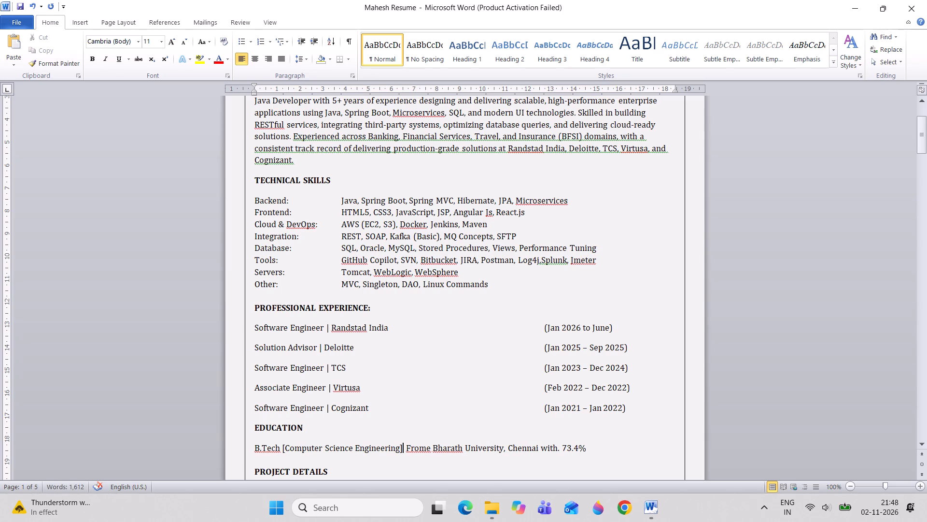
Delete the word "Frome" before "Bharath University" in the Education line.
click(428, 449)
key(Right)
key(BackSpace)
key(BackSpace)
key(BackSpace)
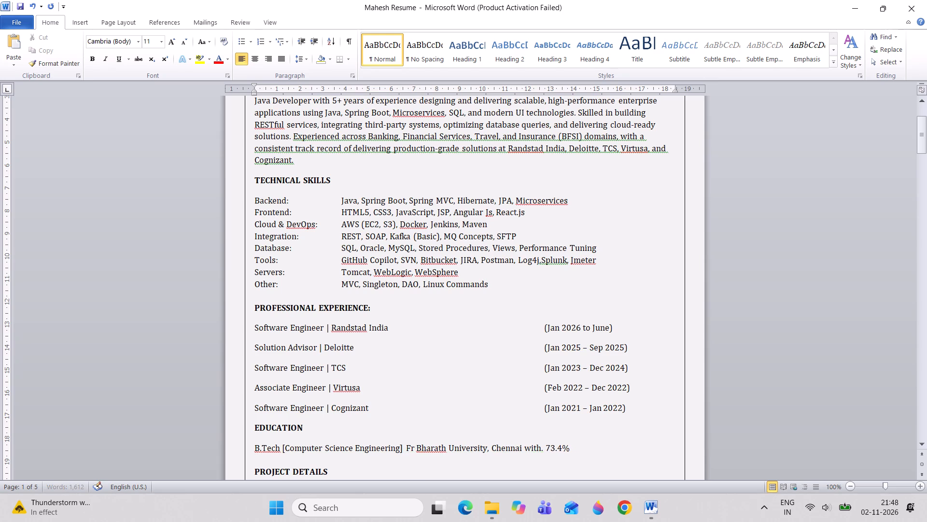
key(BackSpace)
key(BackSpace)
Add two tab spaces before "Bharath University, Chennai with. 73.4%" and break the line there so the university text starts a new line.
key(Right)
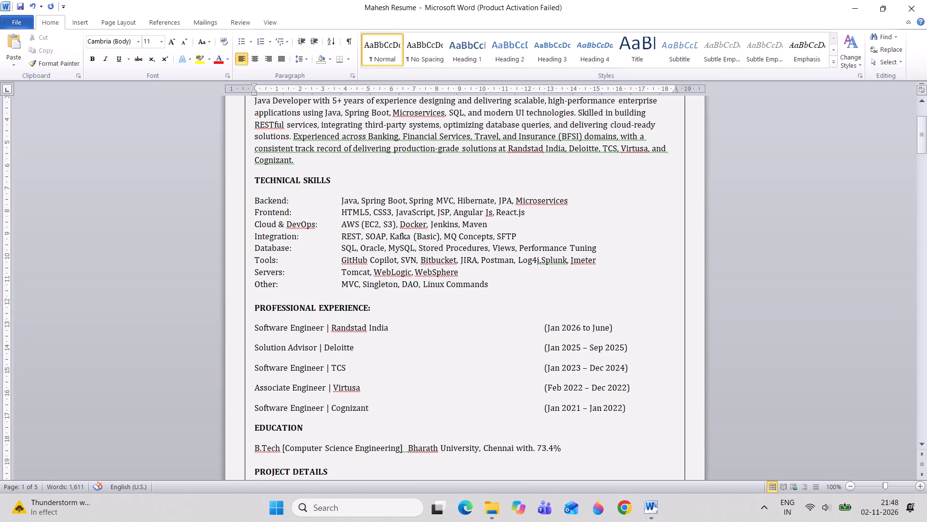
key(Tab)
key(Tab)
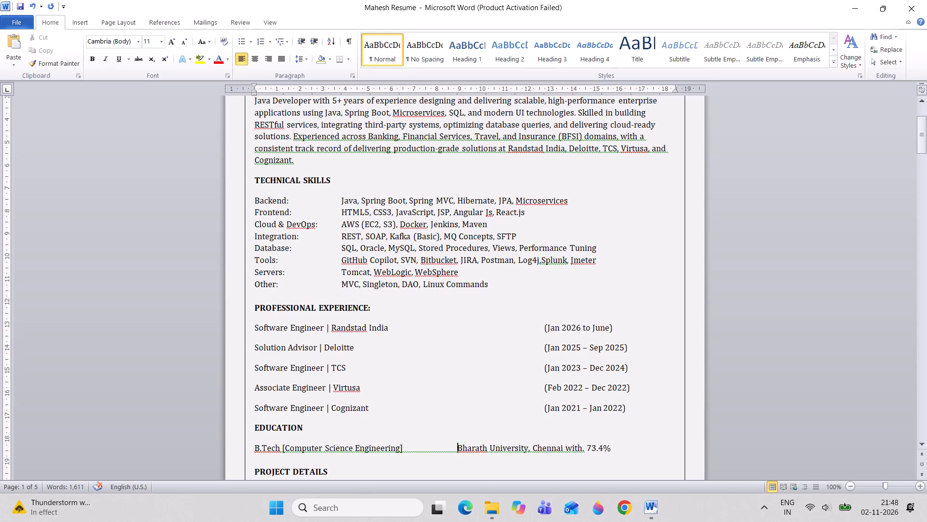
key(Return)
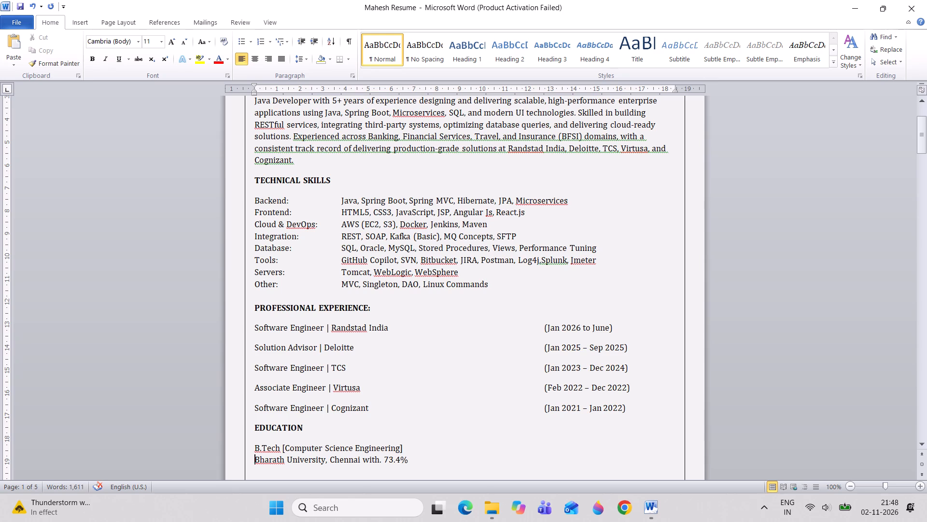
click(469, 446)
Add tab spacing after "B.Tech [Computer Science Engineering]" and enter 73.4% in line with the experience dates above.
key(Tab)
key(Tab)
key(Tab)
text(73.)
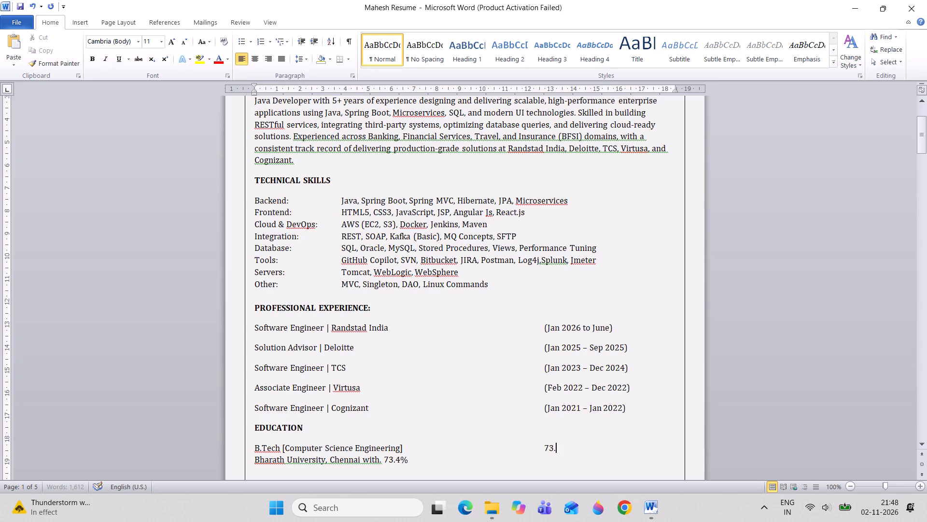
key(4)
key(shift+percent)
Delete "with. 73.4%" from the end of the "Bharath University, Chennai" line in the Education section.
click(411, 461)
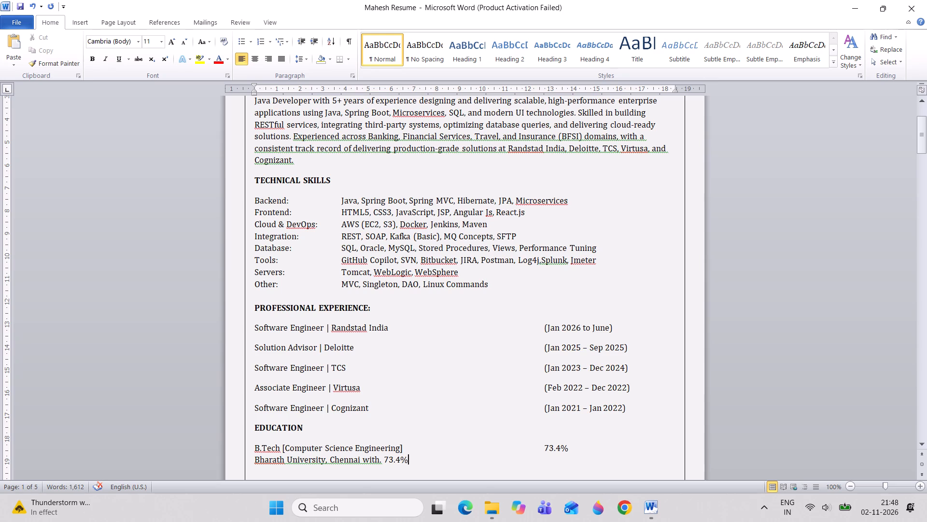
key(BackSpace)
key(BackSpace)
key(BackSpace)
key(BackSpace)
key(BackSpace)
key(BackSpace)
key(BackSpace)
key(BackSpace)
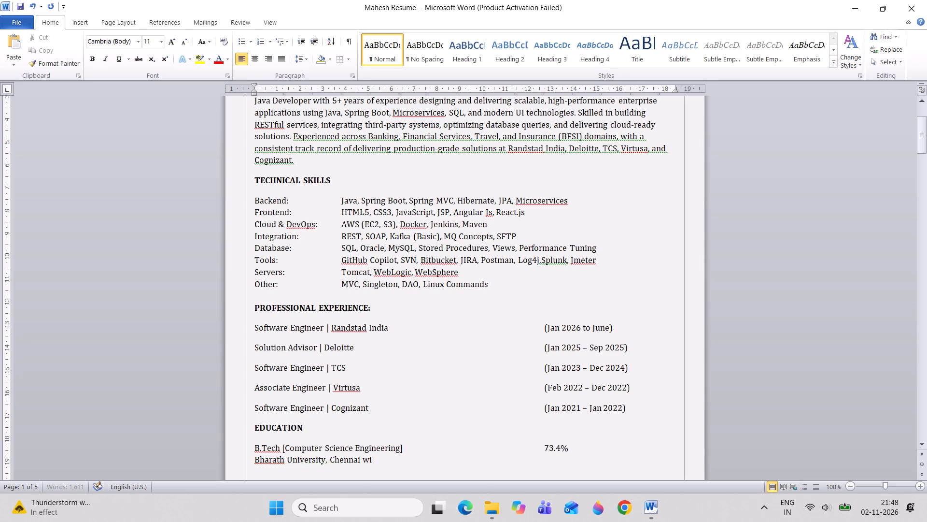
key(BackSpace)
key(BackSpace)
key(BackSpace)
key(BackSpace)
Insert two extra tabs before the skill lists in the Backend, Frontend, Cloud & DevOps and Integration rows of Technical Skills.
drag(920, 130, 926, 155)
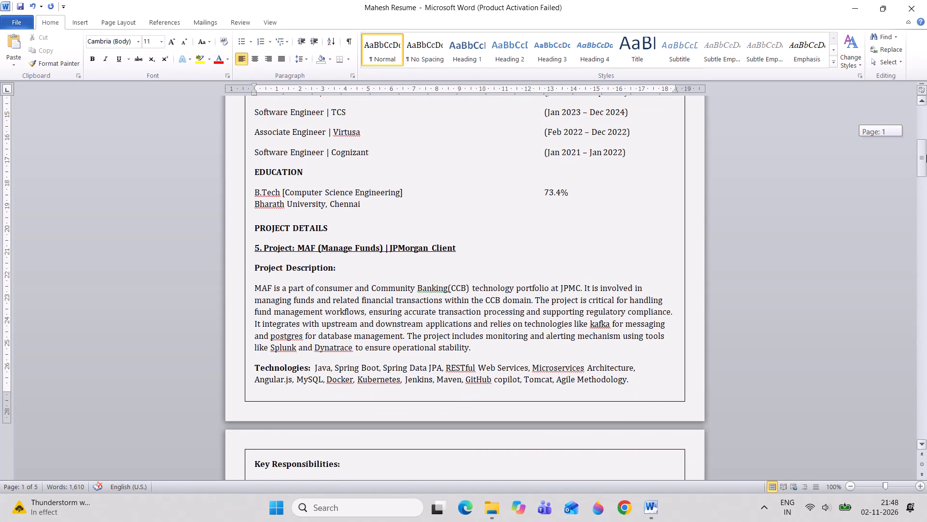
drag(926, 155, 926, 168)
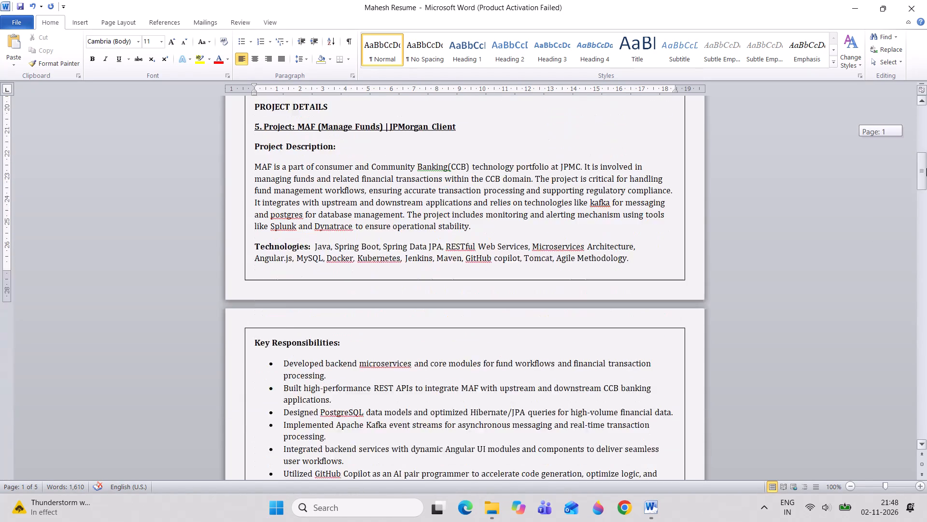
drag(926, 168, 915, 131)
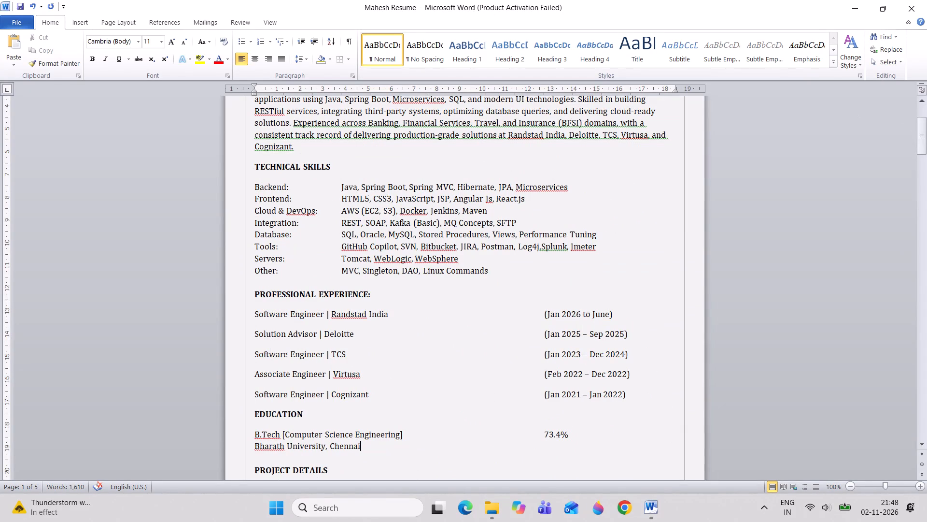
click(343, 188)
key(Left)
key(Tab)
key(Tab)
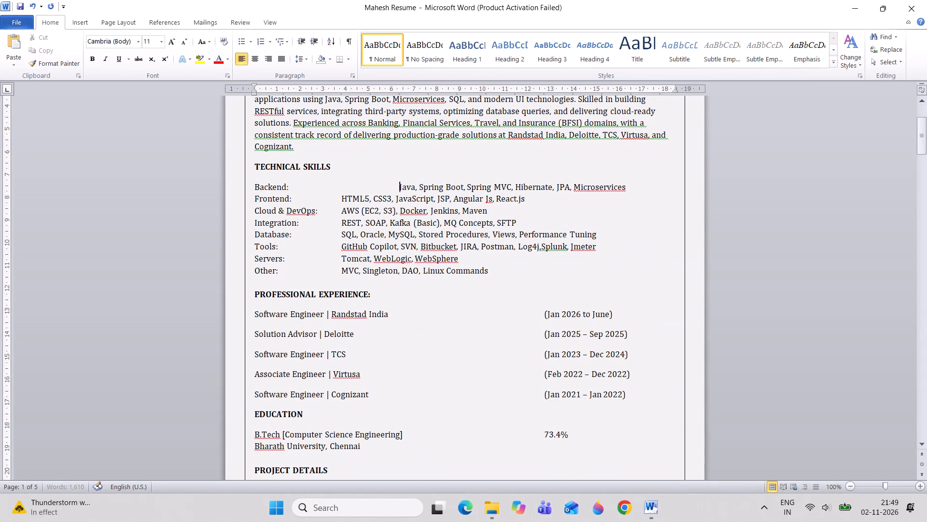
click(341, 198)
key(Tab)
key(Tab)
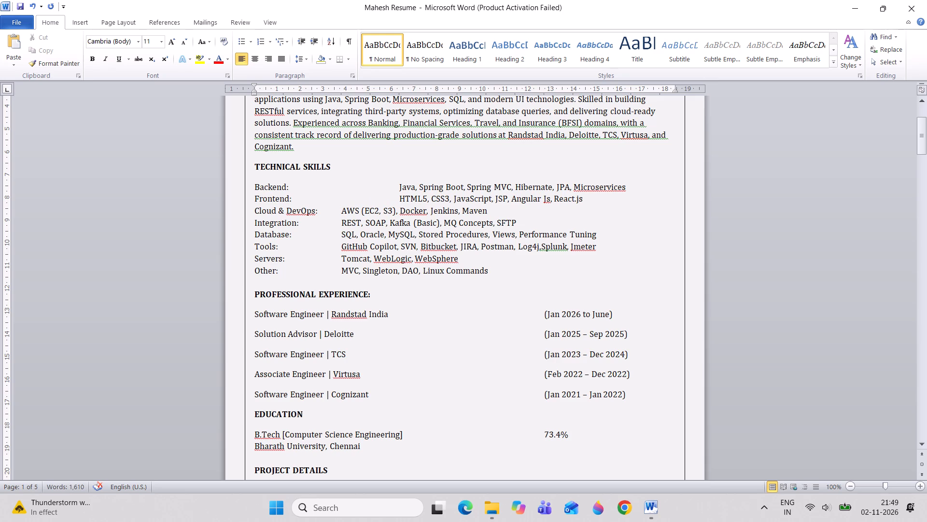
click(342, 210)
key(Tab)
key(Tab)
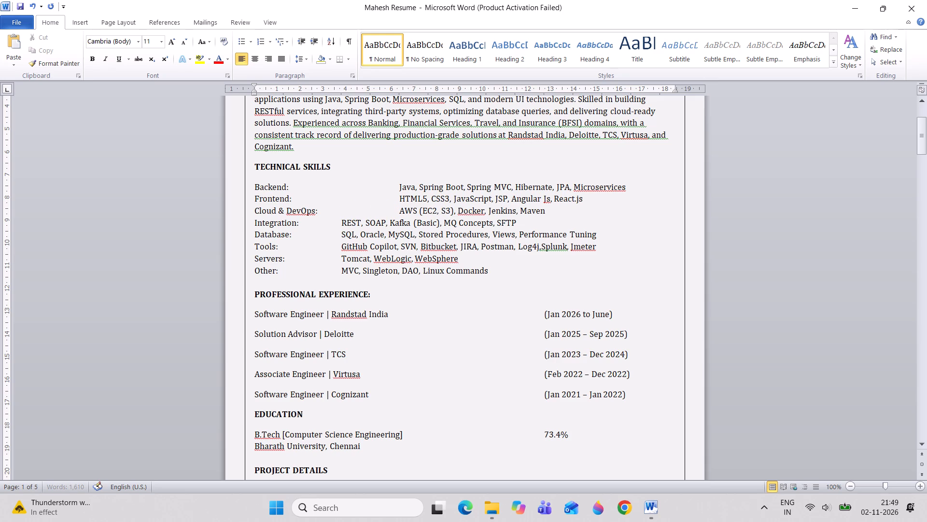
click(341, 224)
key(Tab)
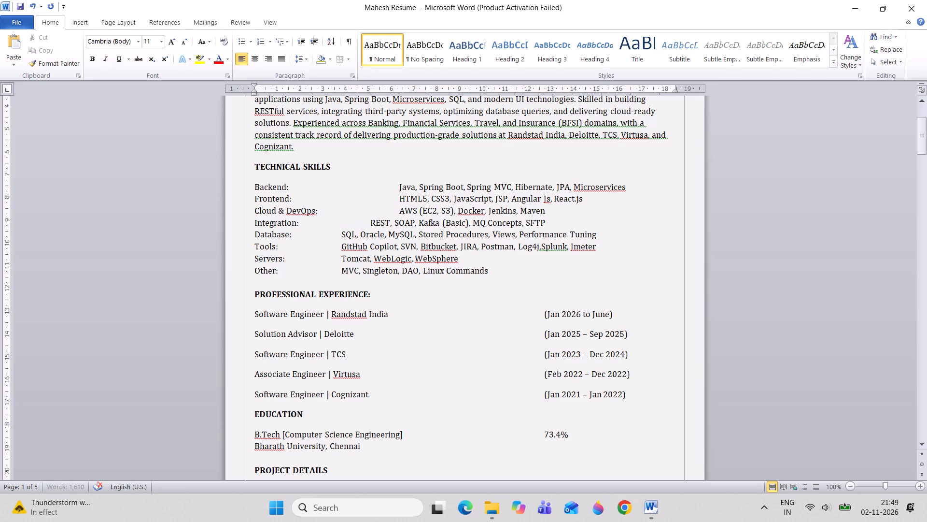
key(Tab)
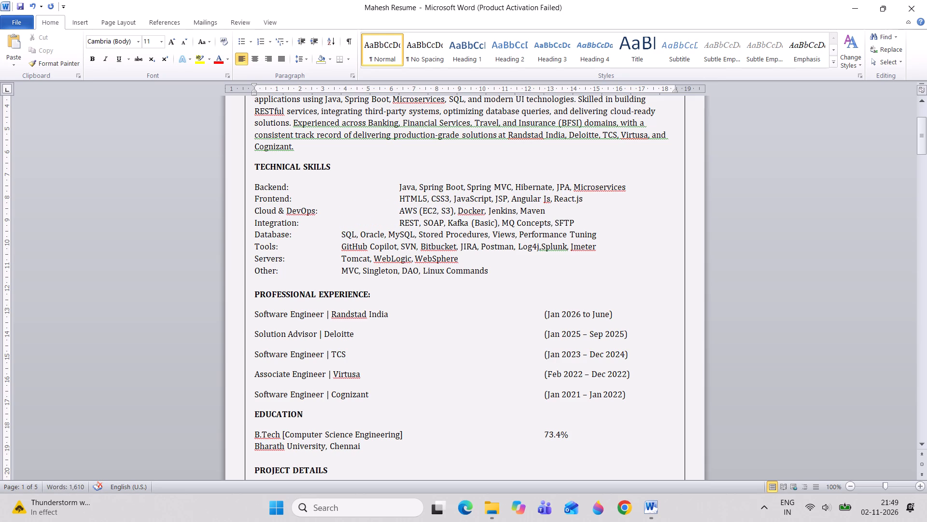
Insert two extra tabs before the skill lists in the Database, Tools, Servers and Other rows to match the rows above.
click(341, 234)
key(Tab)
key(Tab)
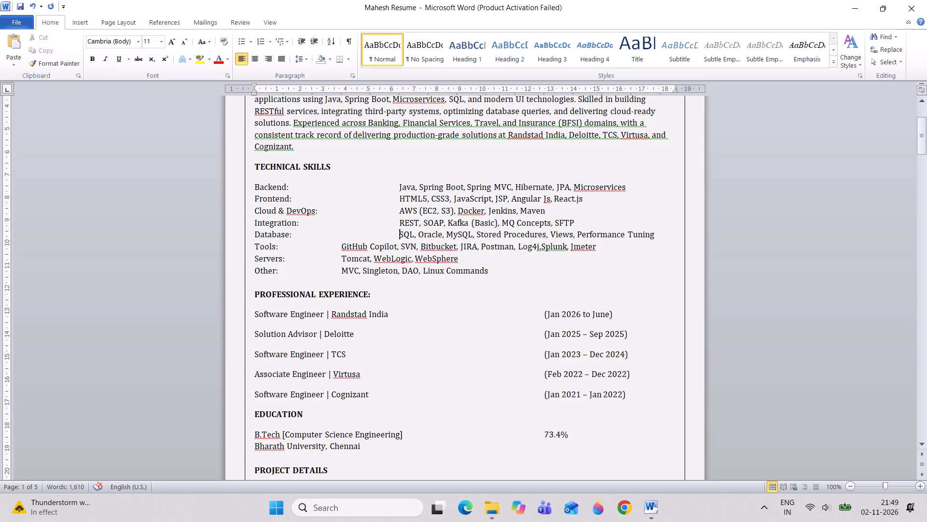
click(342, 248)
key(Tab)
key(Tab)
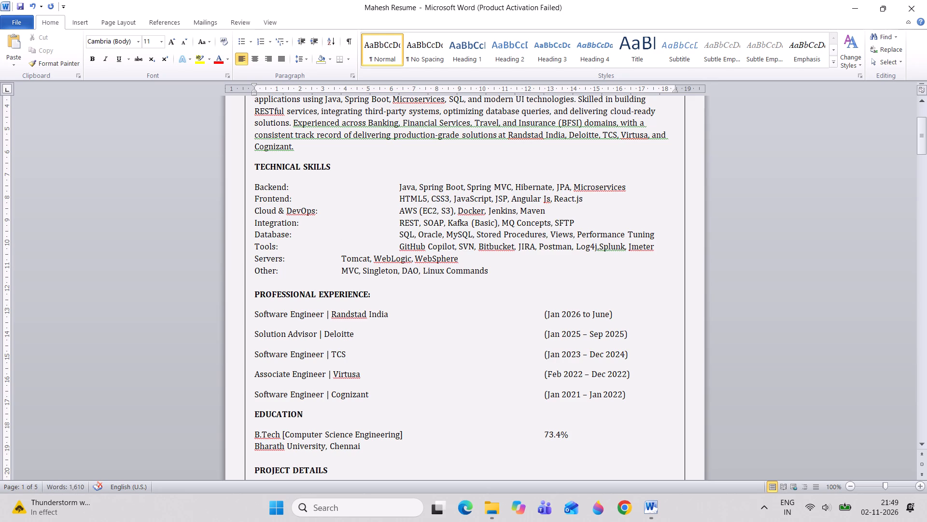
click(342, 256)
key(Tab)
key(Tab)
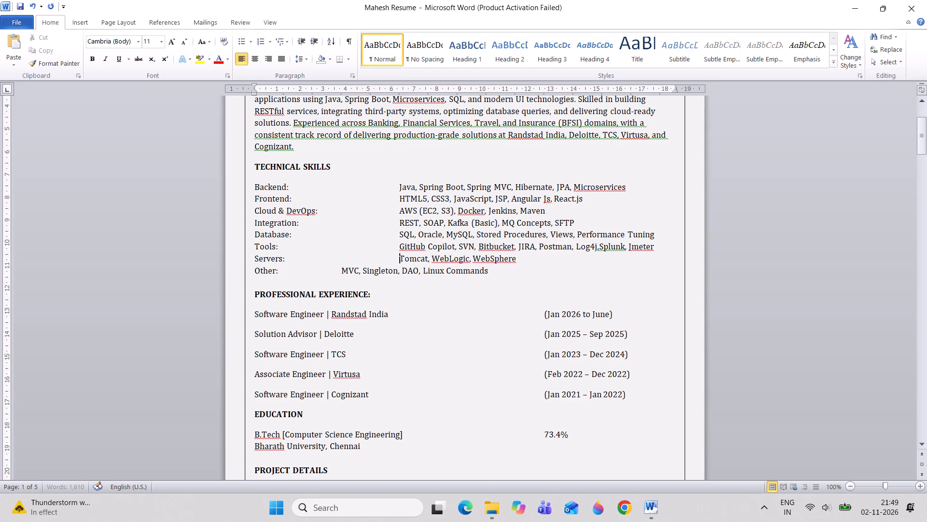
click(341, 271)
key(Tab)
key(Tab)
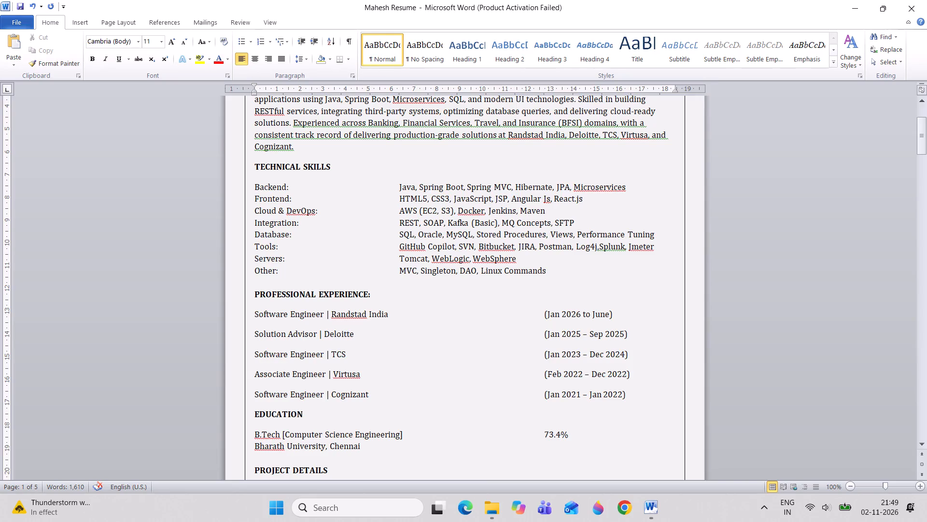
click(460, 221)
Justify the Professional Summary paragraph so its text spreads evenly between both margins.
drag(922, 135, 917, 121)
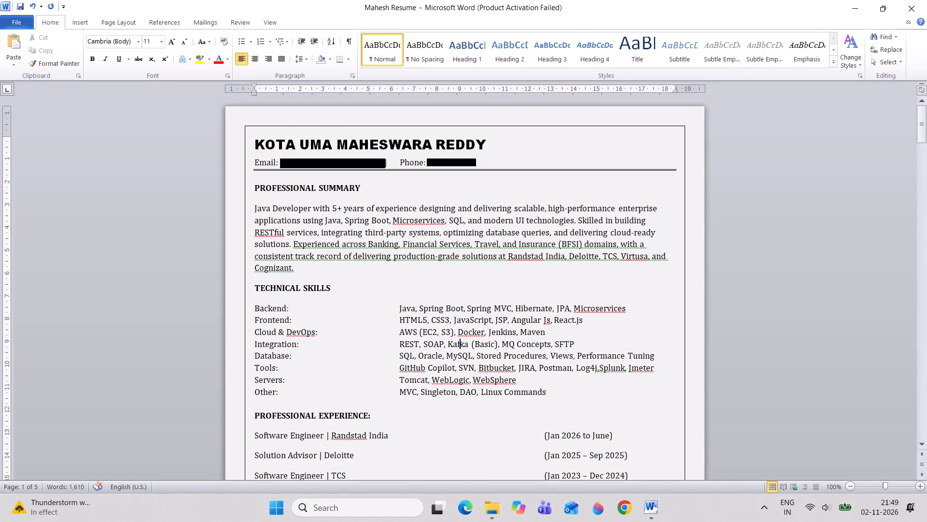
drag(255, 210, 301, 262)
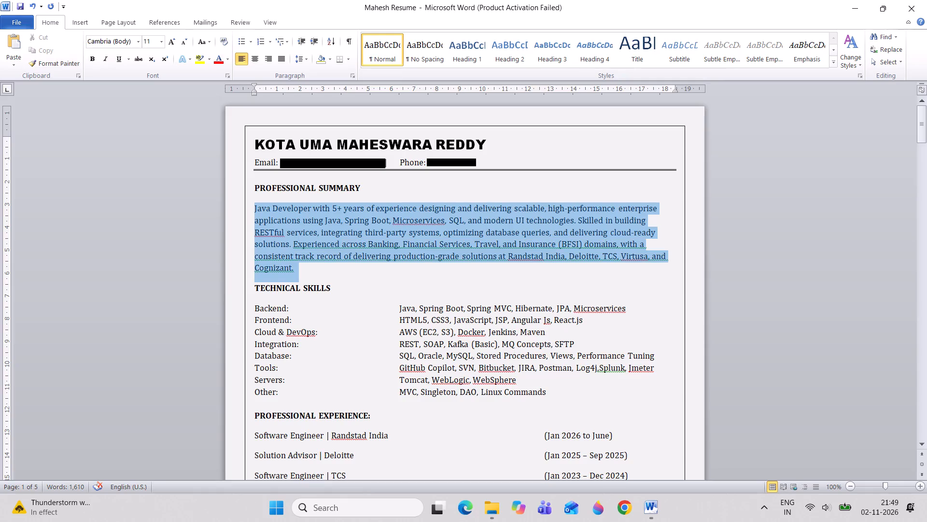
drag(301, 262, 302, 264)
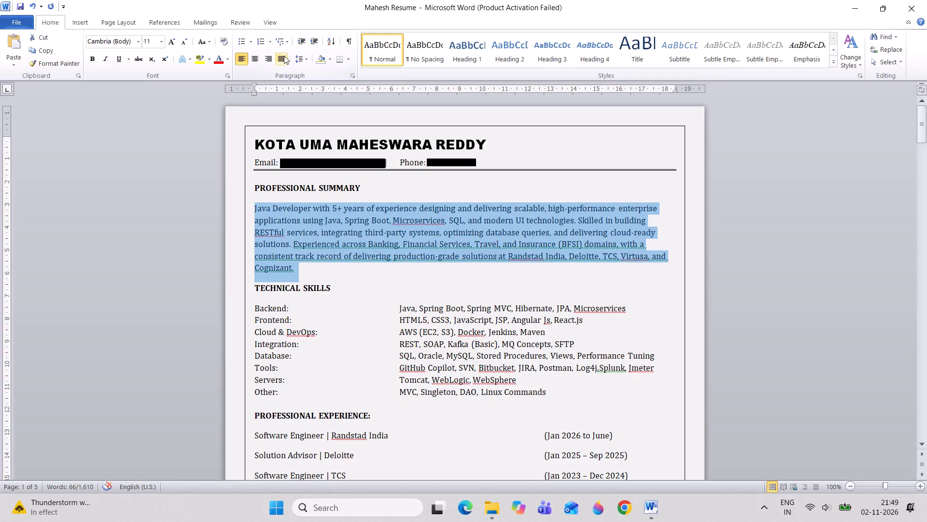
click(283, 56)
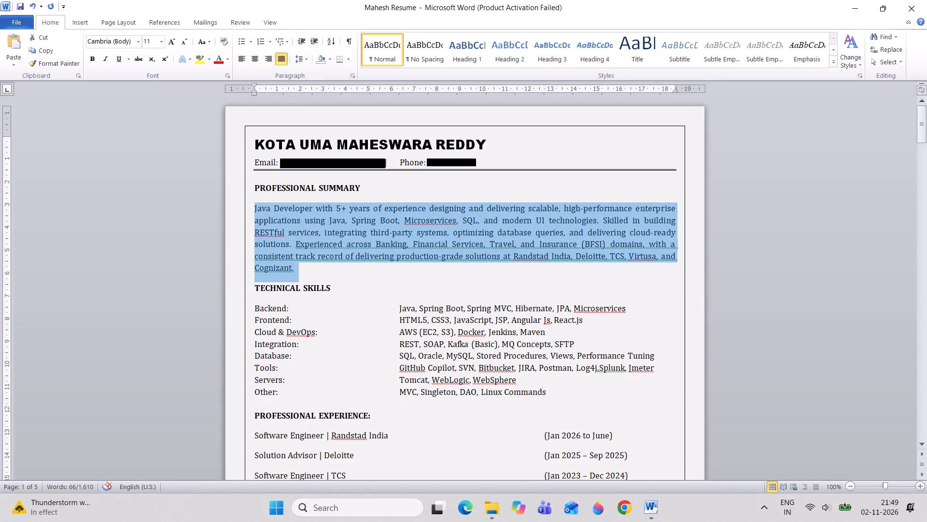
click(449, 342)
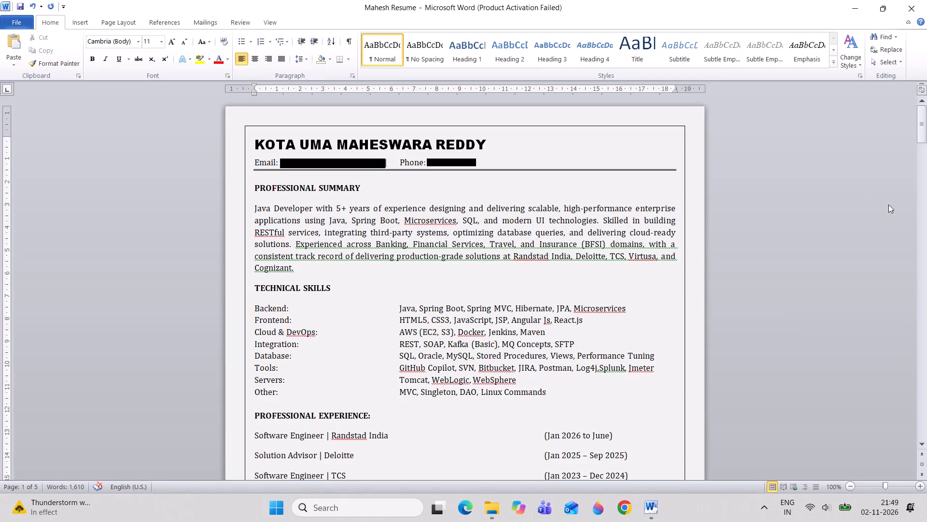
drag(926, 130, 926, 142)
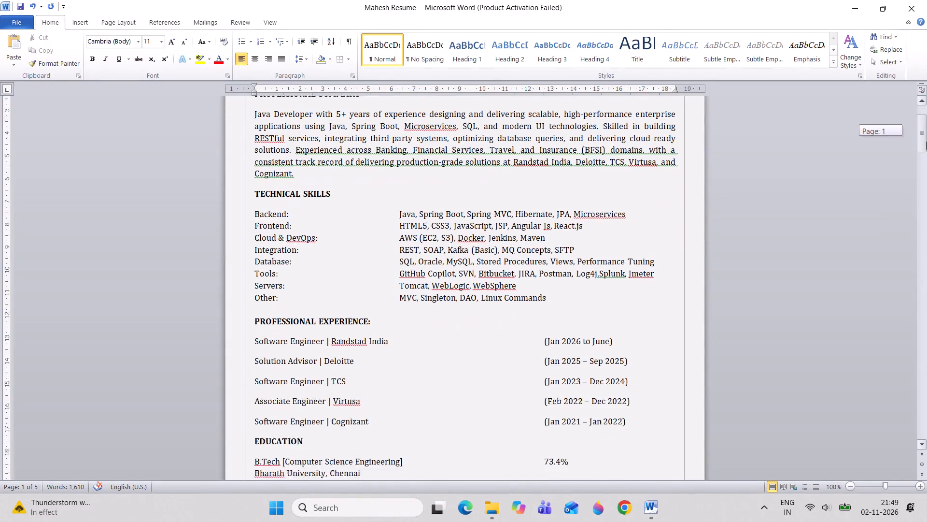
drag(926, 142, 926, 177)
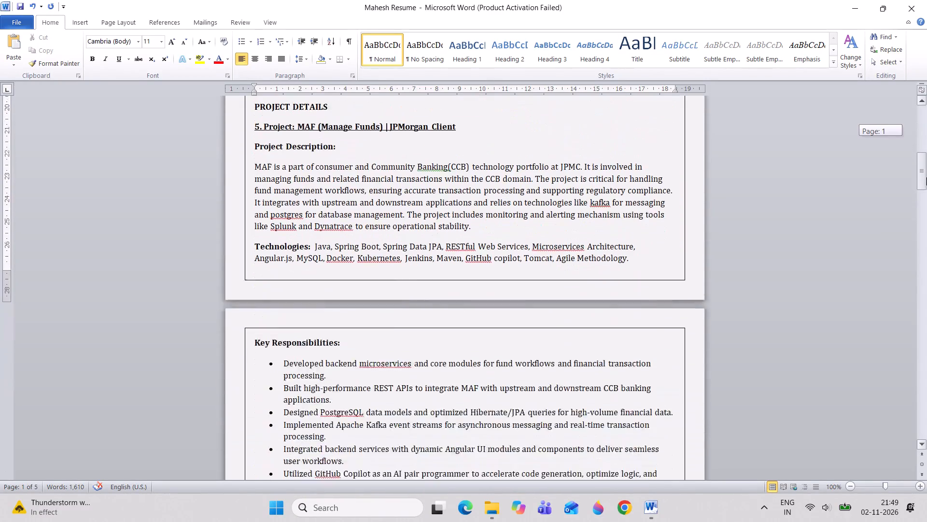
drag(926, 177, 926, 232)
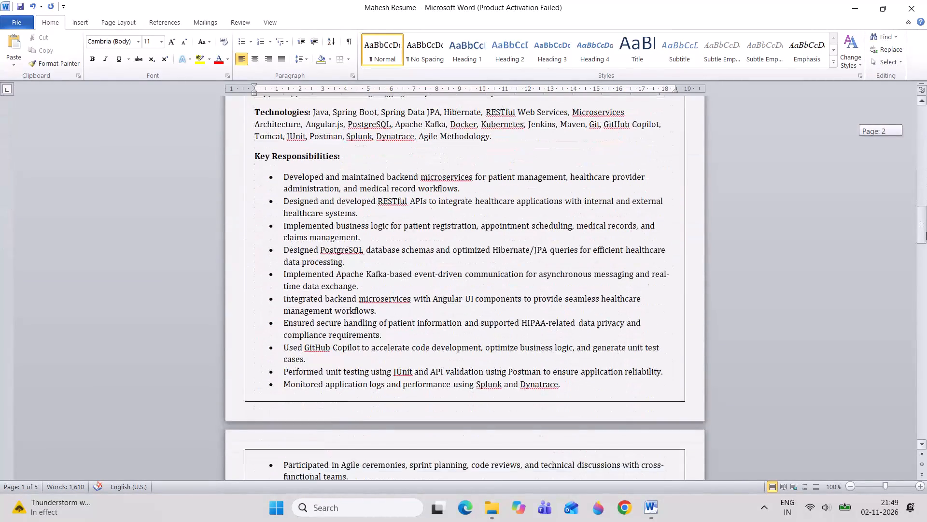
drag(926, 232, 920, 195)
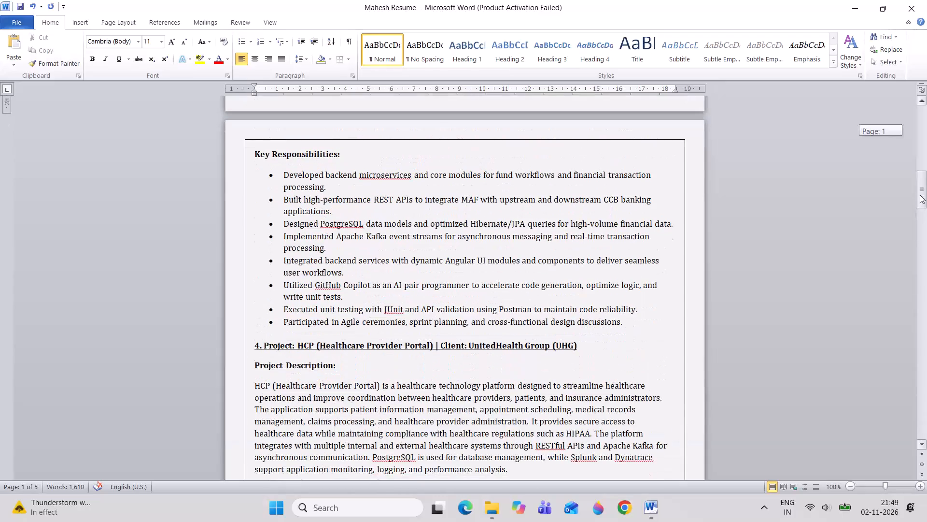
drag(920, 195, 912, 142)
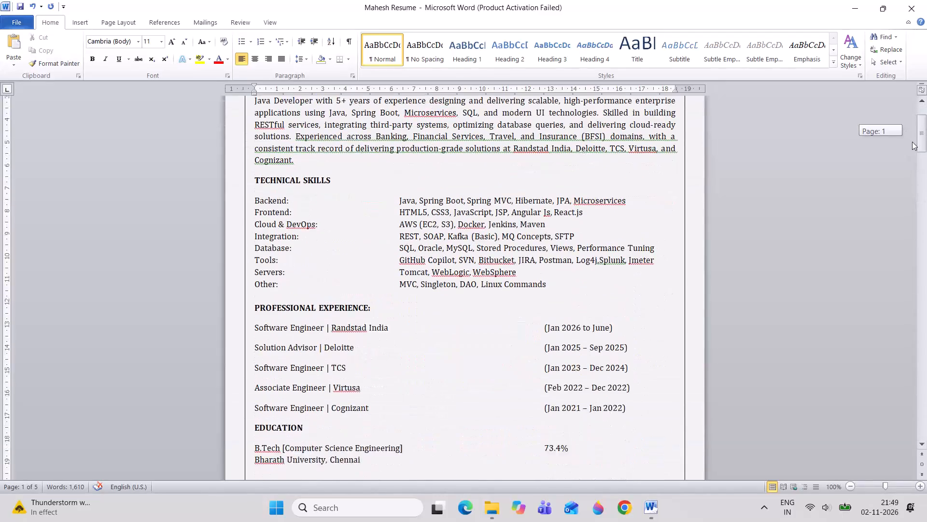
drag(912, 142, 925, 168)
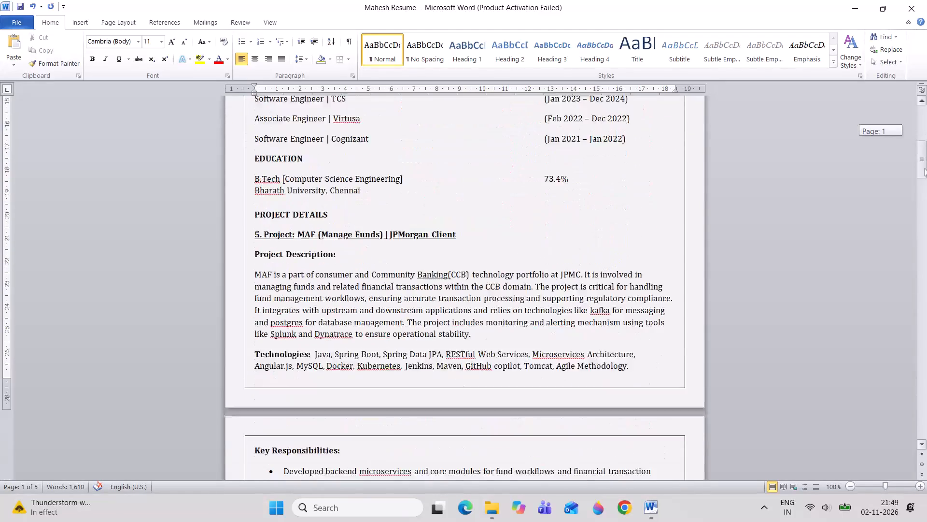
Justify the Project Description and Technologies paragraphs of project 5, MAF (Manage Funds).
drag(925, 168, 926, 171)
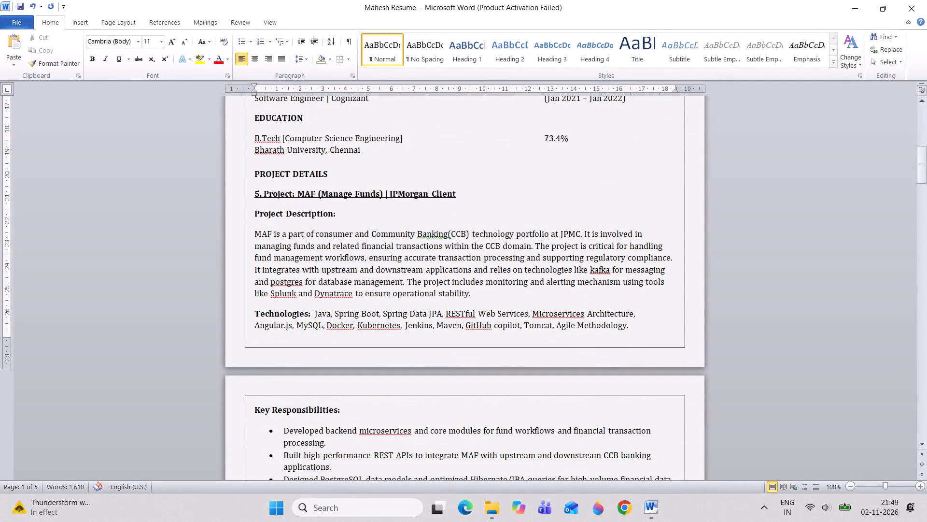
drag(255, 234, 435, 281)
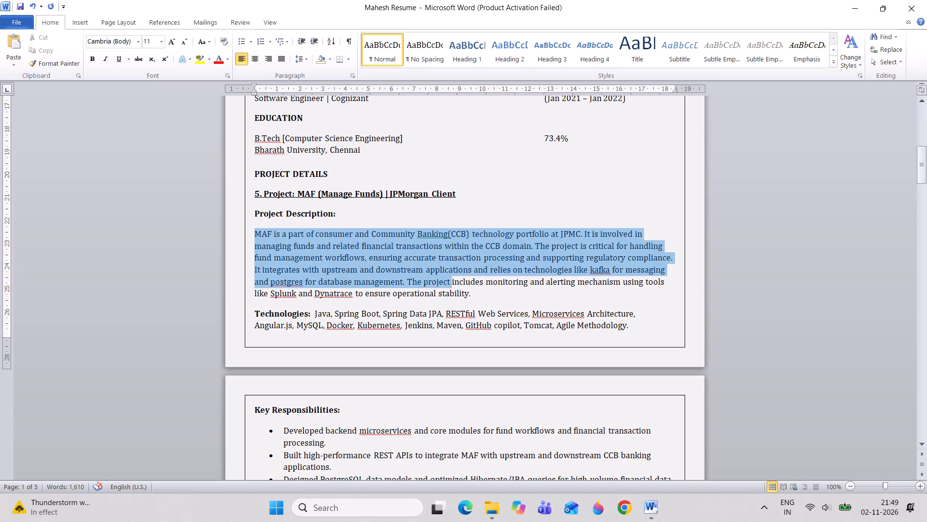
drag(435, 281, 480, 291)
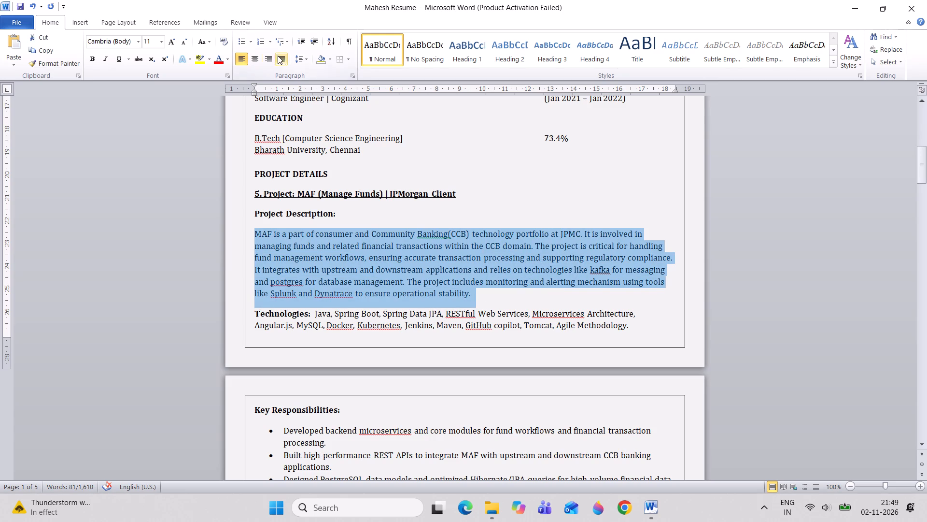
click(282, 58)
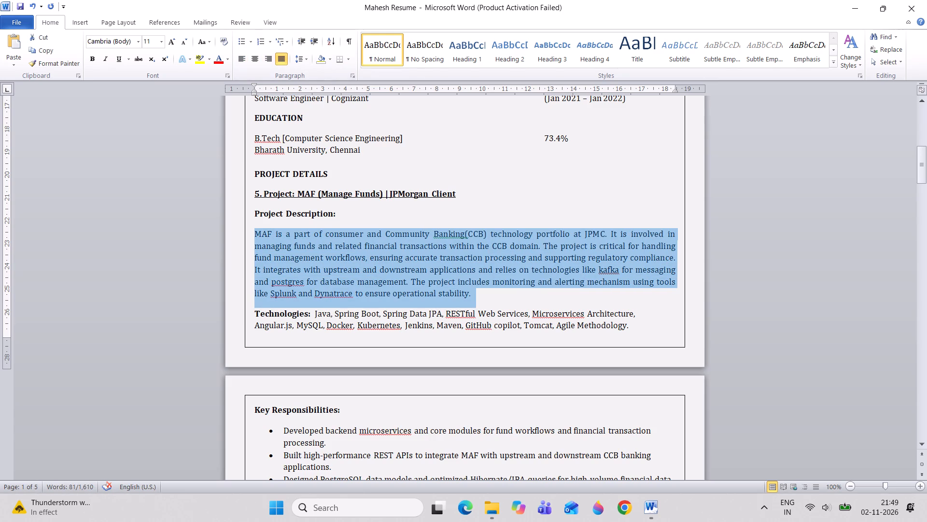
click(356, 315)
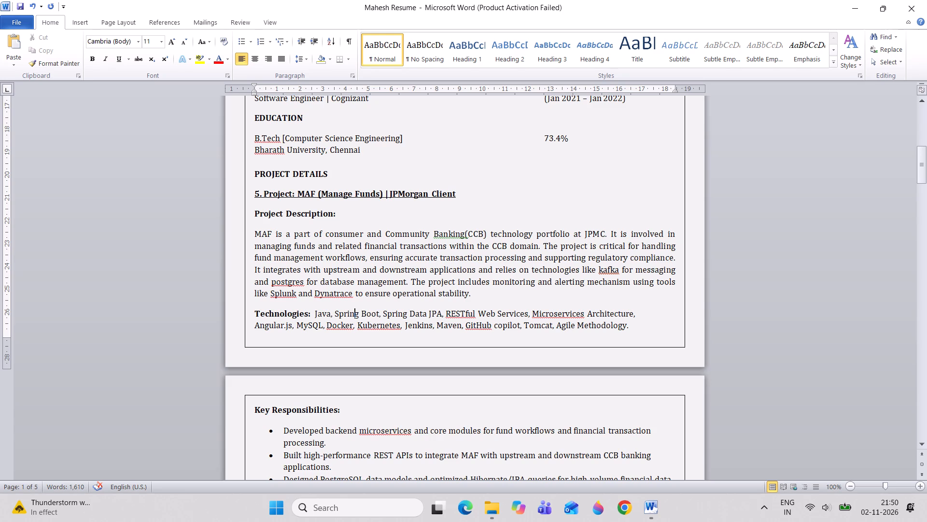
drag(315, 315, 611, 321)
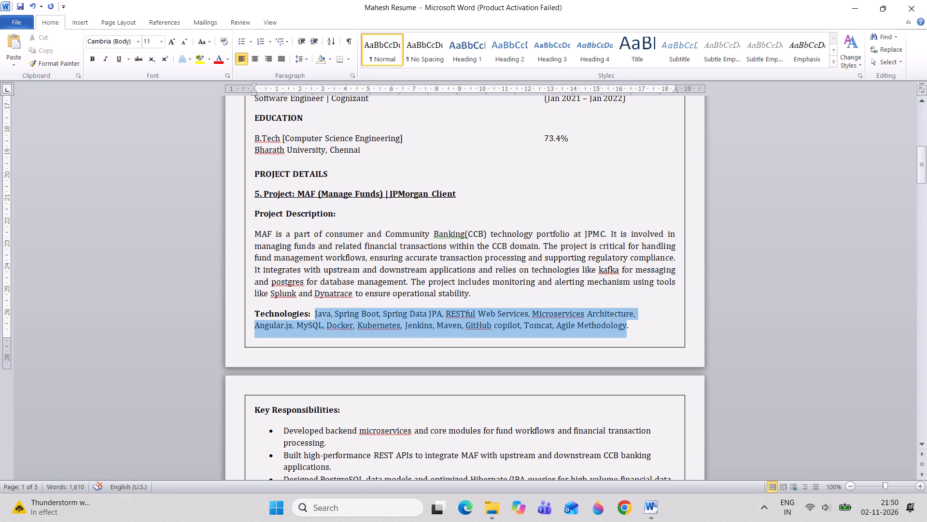
drag(611, 321, 638, 321)
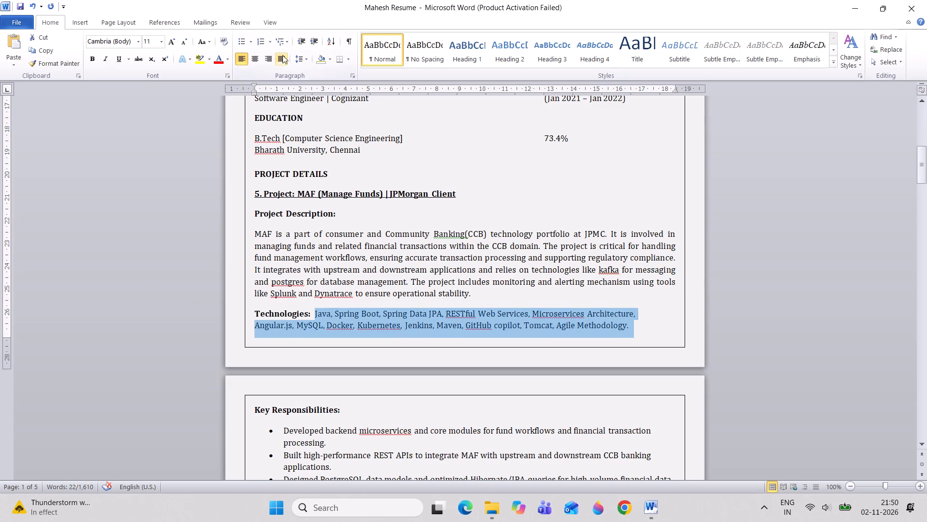
click(283, 60)
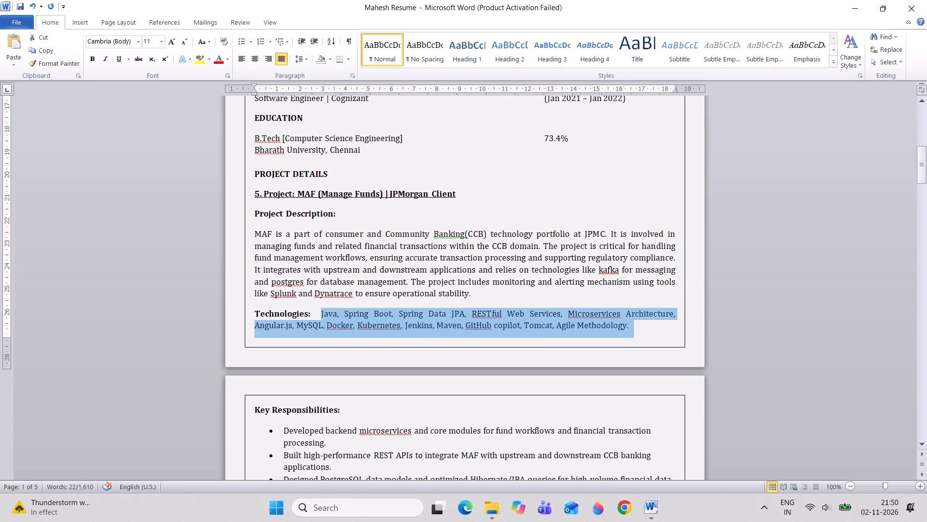
click(376, 323)
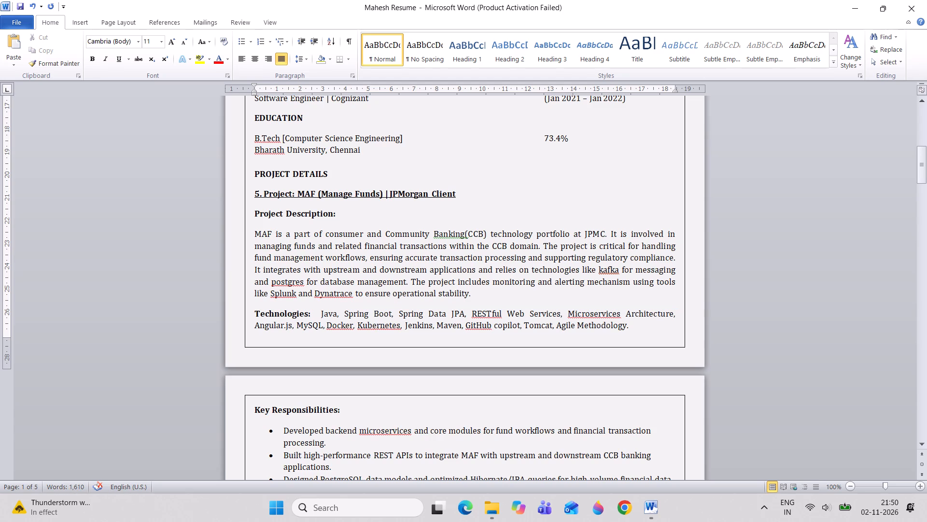
Justify all the Key Responsibilities bullets of the MAF project, from "Developed backend microservices" to "Participated in Agile ceremonies".
drag(923, 164, 926, 190)
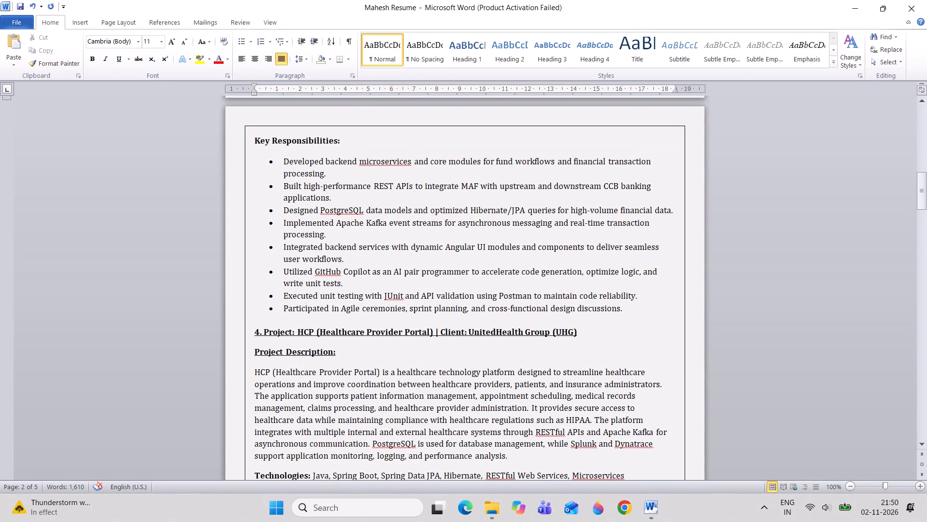
drag(285, 161, 524, 278)
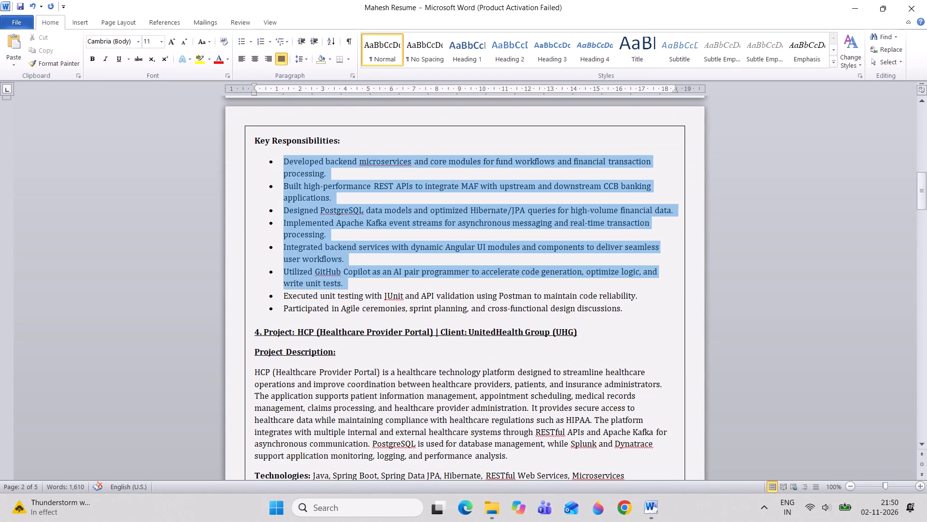
drag(524, 278, 625, 305)
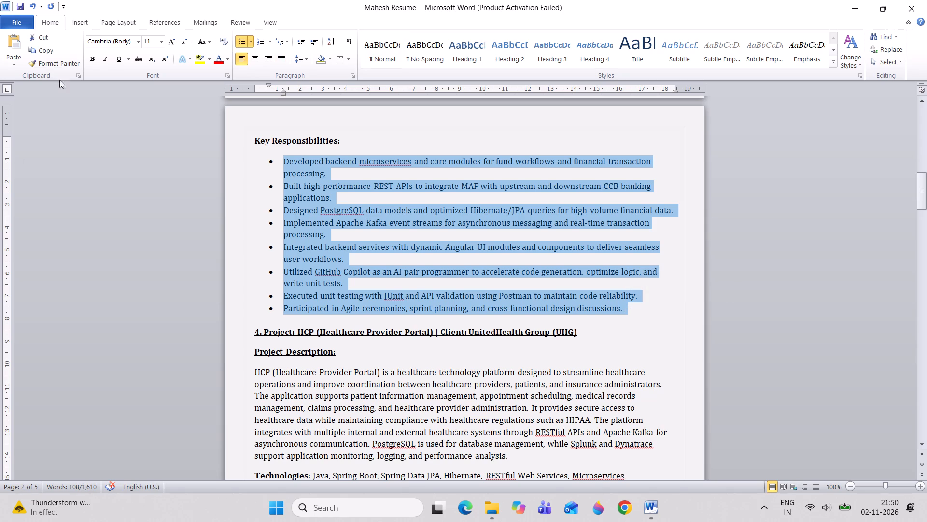
click(281, 58)
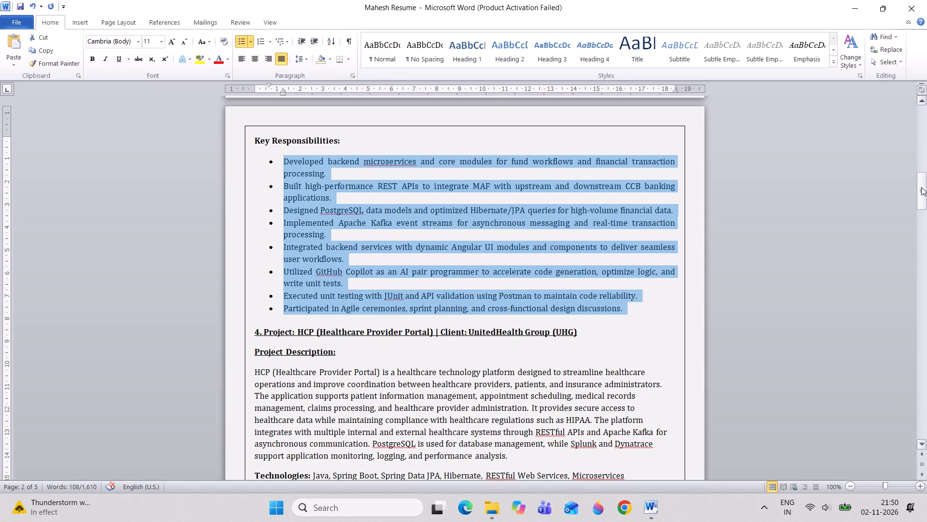
Justify the Project Description and Technologies paragraphs of project 4, HCP (Healthcare Provider Portal).
drag(921, 187, 926, 207)
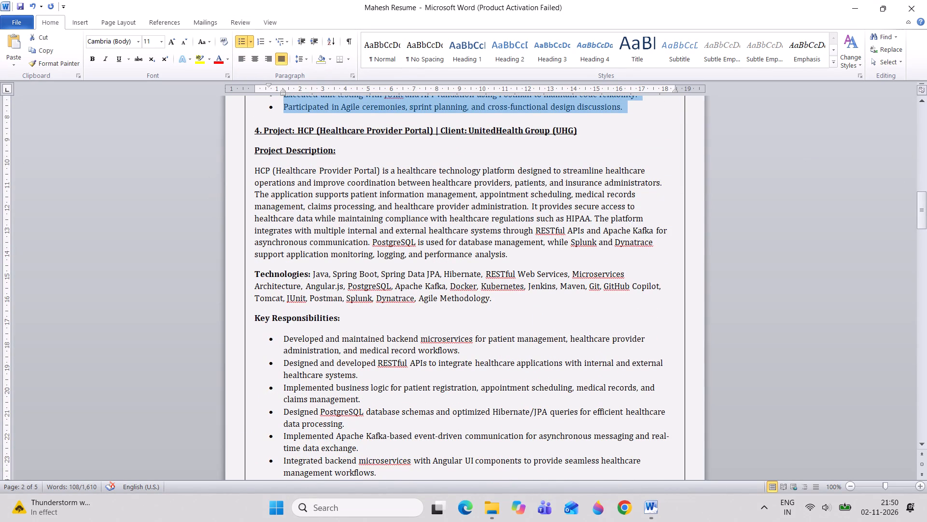
drag(255, 169, 448, 256)
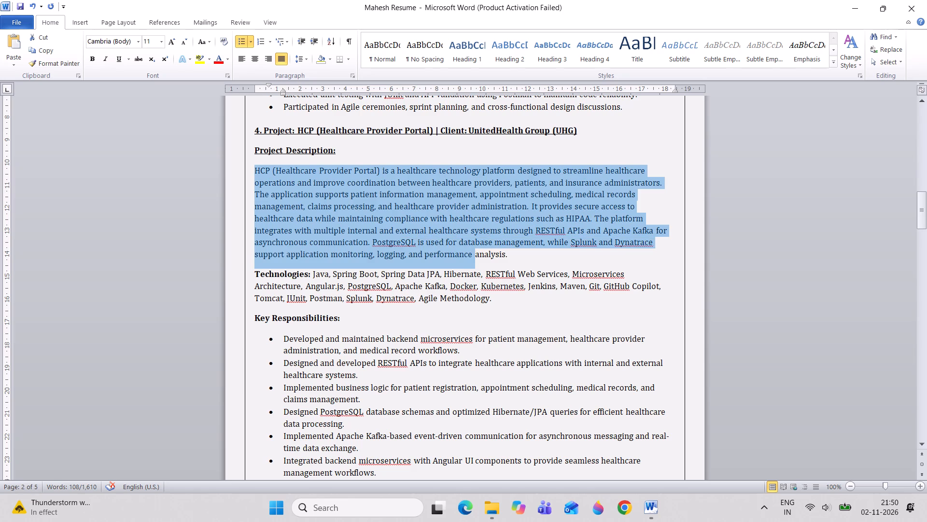
drag(448, 256, 508, 254)
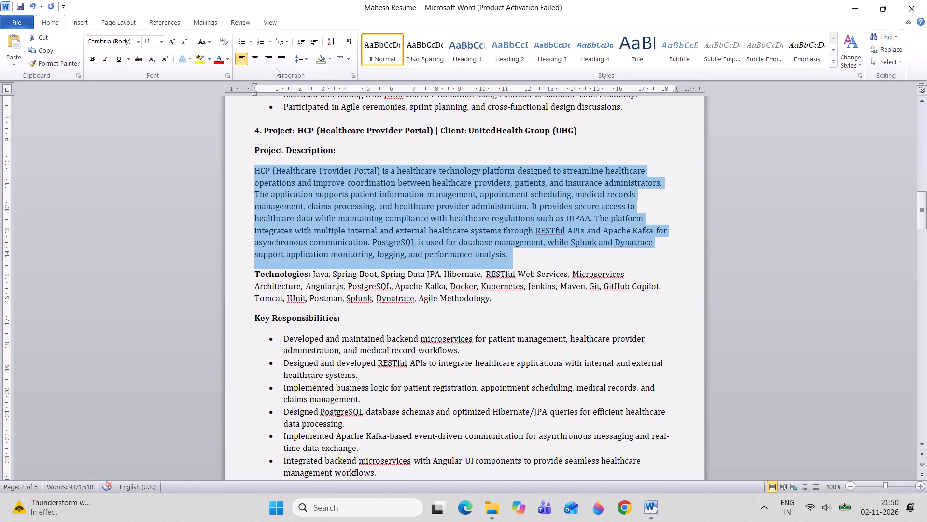
click(282, 56)
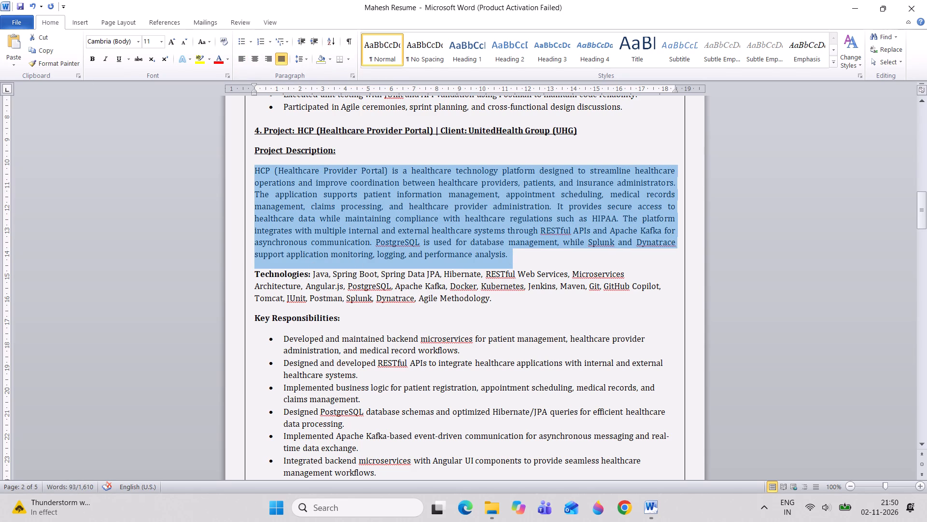
drag(312, 274, 518, 297)
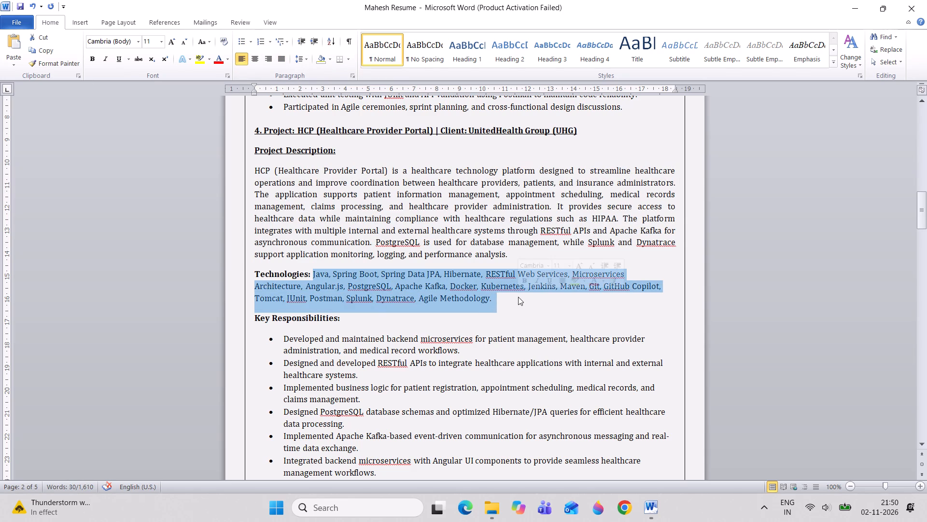
click(282, 57)
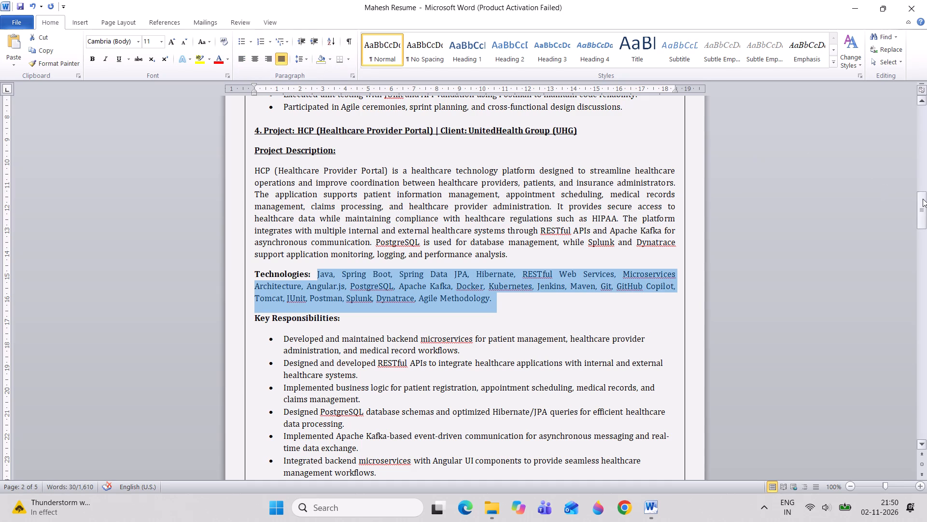
Justify the HCP project's Key Responsibilities bullets on page 2, from "Developed and maintained" through "Monitored application logs".
drag(923, 197, 924, 211)
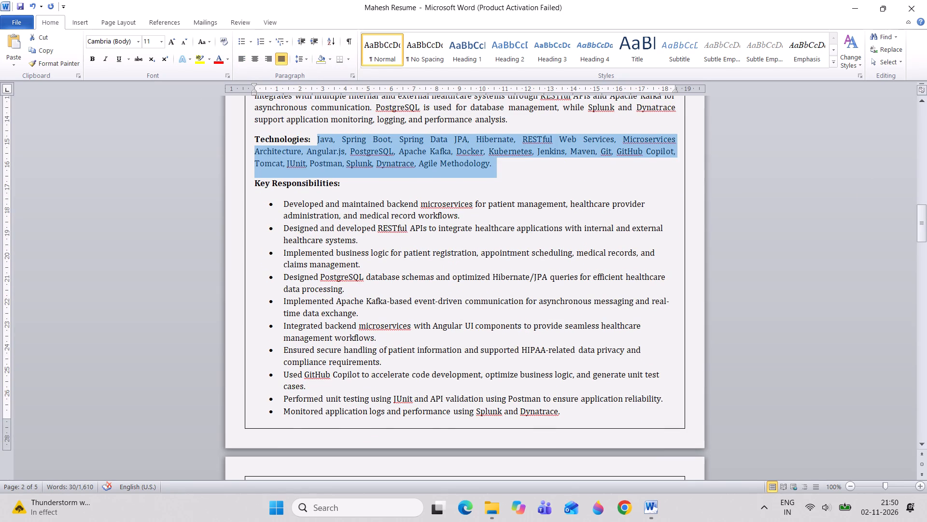
drag(285, 205, 571, 405)
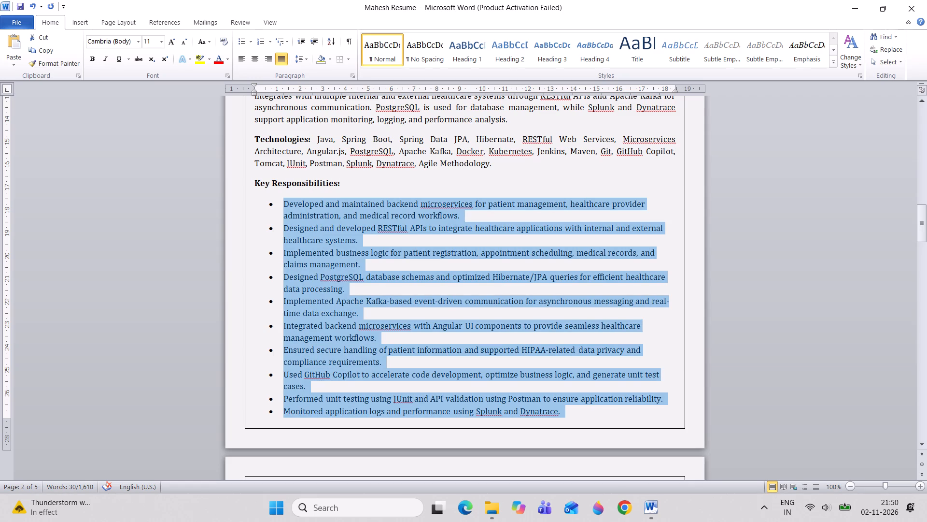
drag(571, 405, 571, 407)
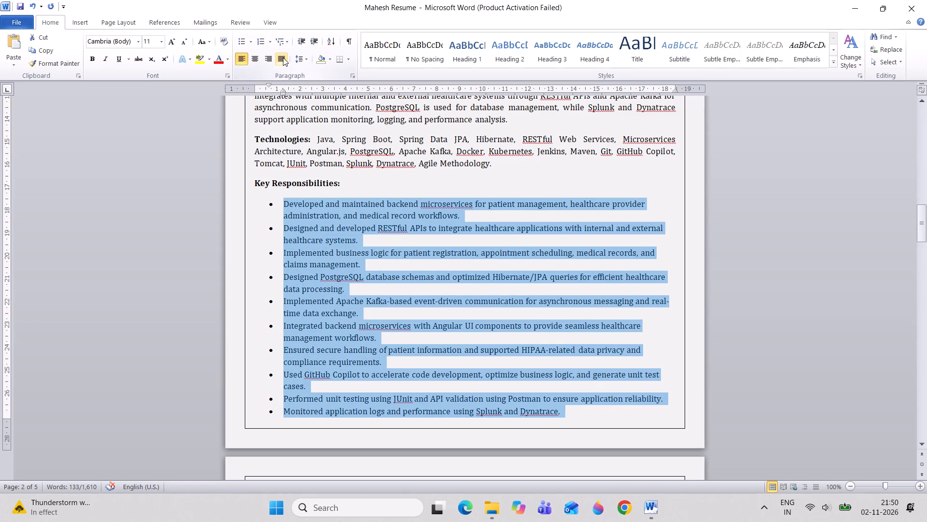
click(282, 58)
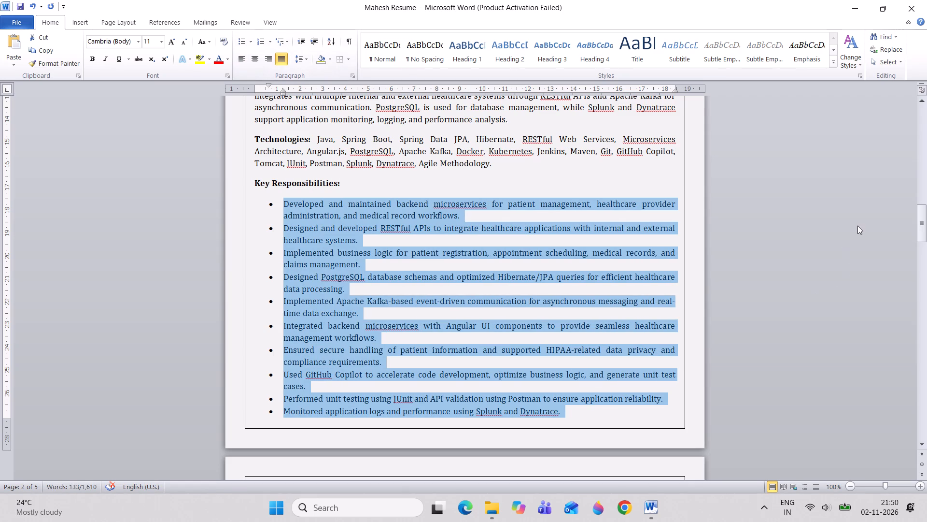
Justify the Project Description and Technologies paragraphs of project 3, ICM (Insurance Claims Management).
drag(924, 214, 925, 228)
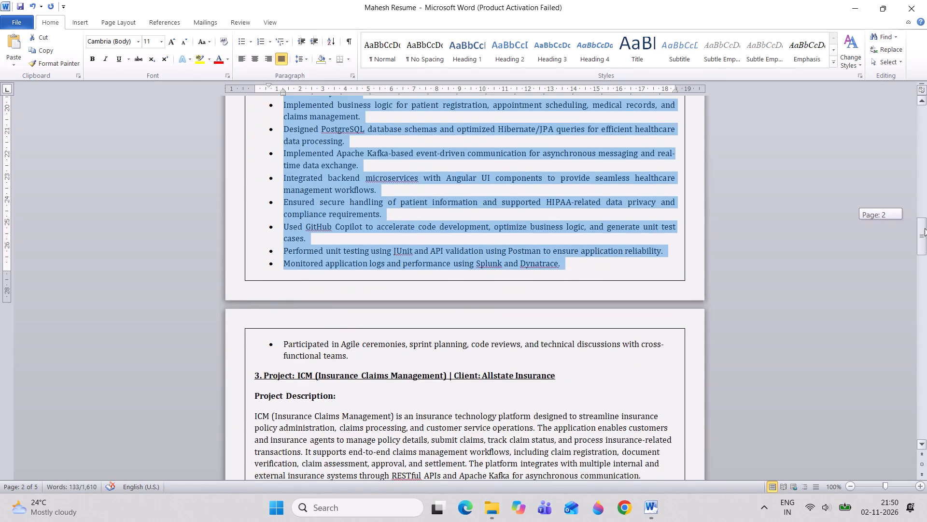
drag(925, 228, 926, 245)
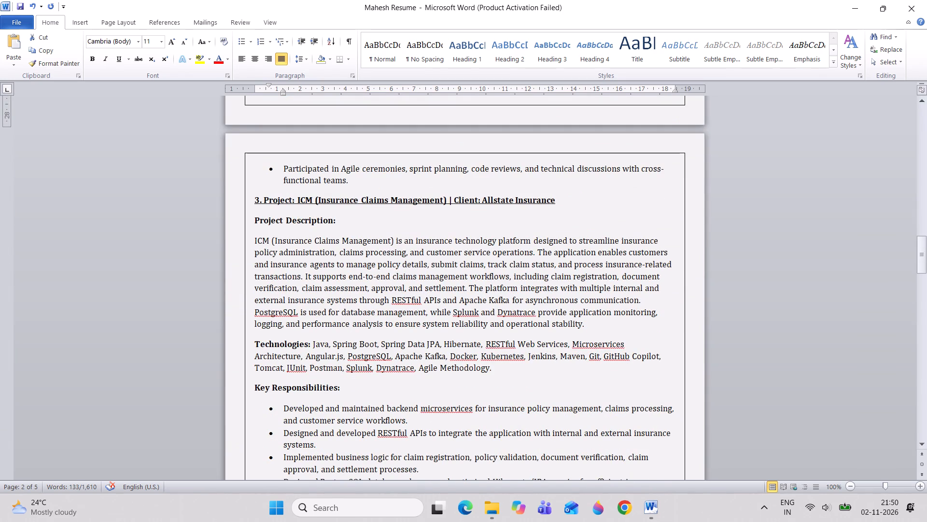
click(254, 241)
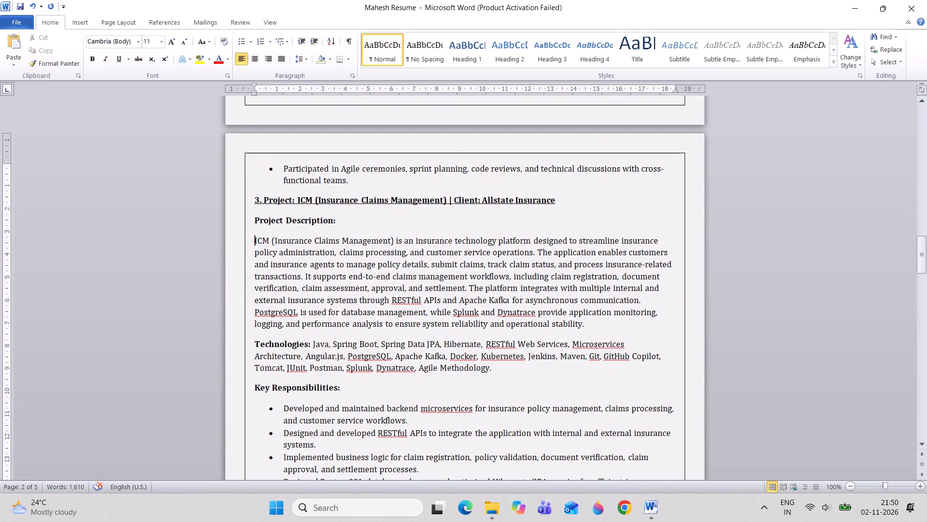
drag(254, 241, 590, 304)
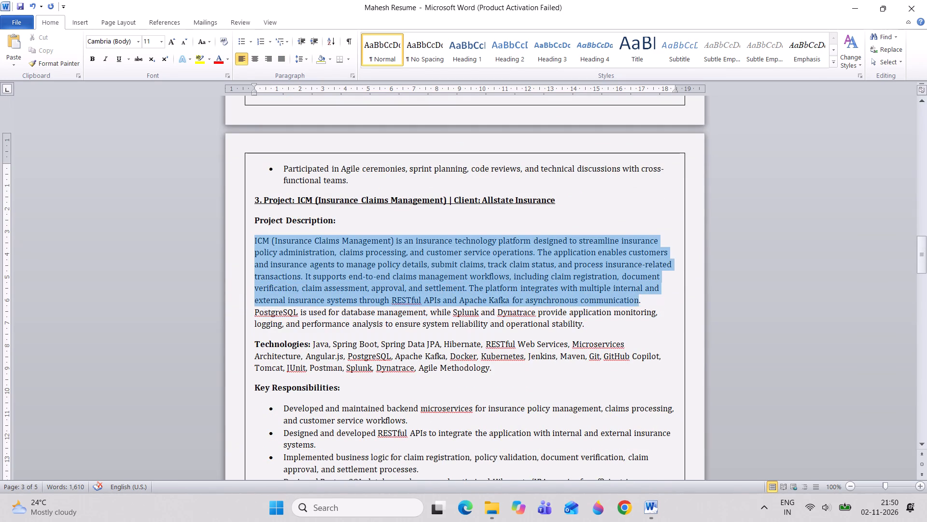
drag(590, 304, 607, 320)
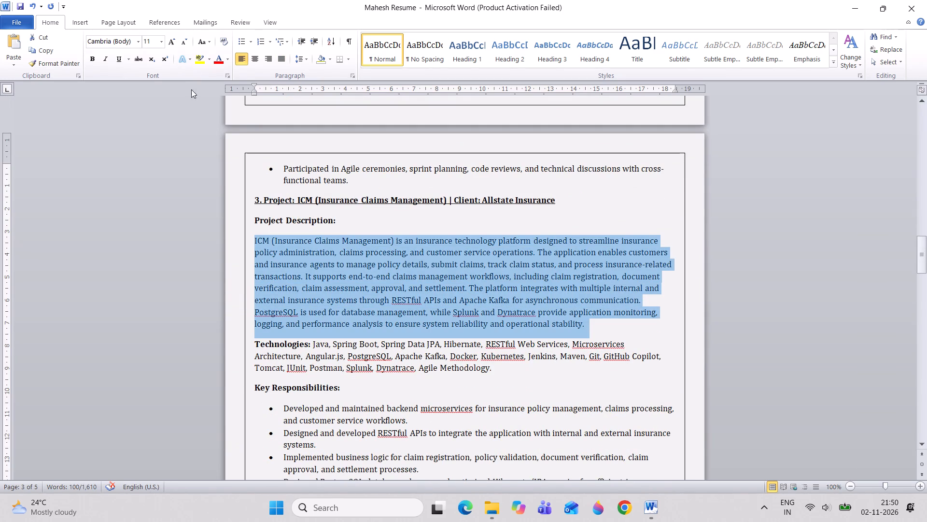
click(281, 57)
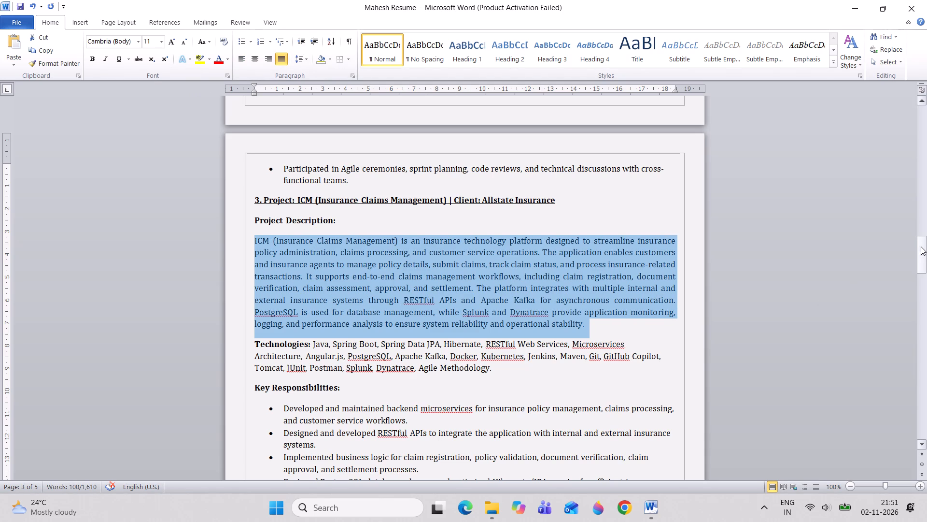
drag(921, 246, 924, 260)
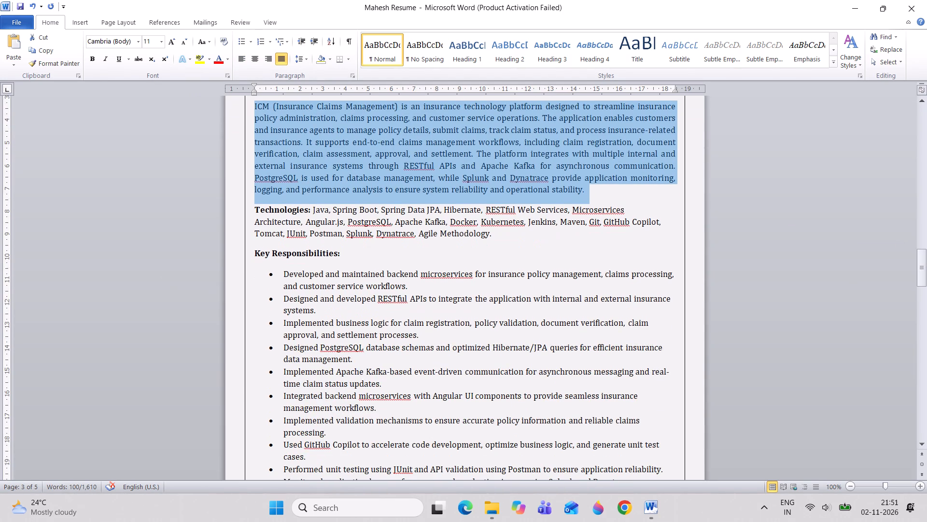
drag(312, 209, 358, 211)
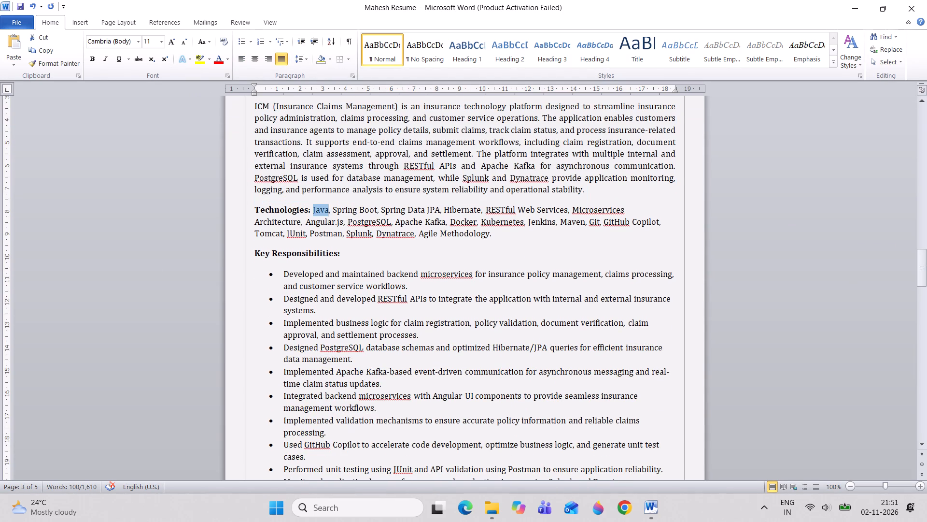
drag(358, 211, 506, 231)
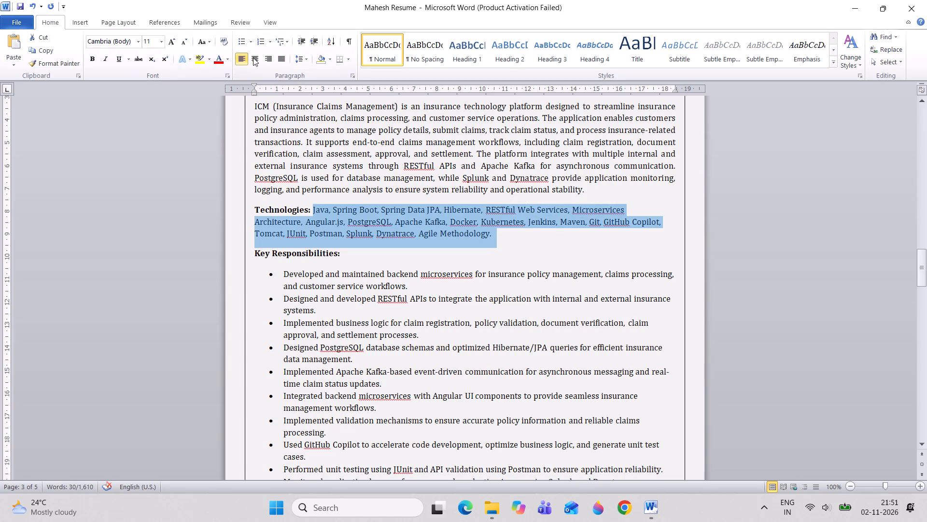
click(284, 57)
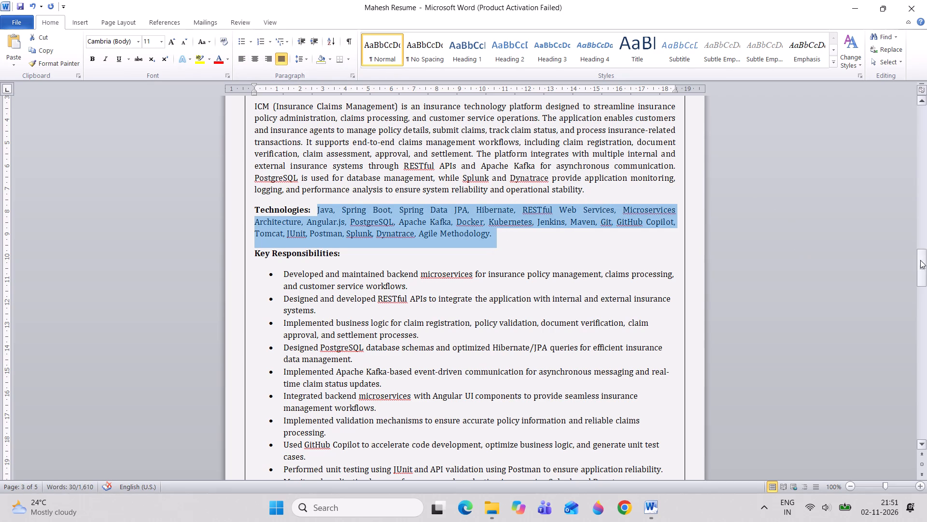
Justify the ICM project's Key Responsibilities bullets, from "Developed and maintained backend microservices" to "Participated in Agile ceremonies".
drag(924, 257, 926, 270)
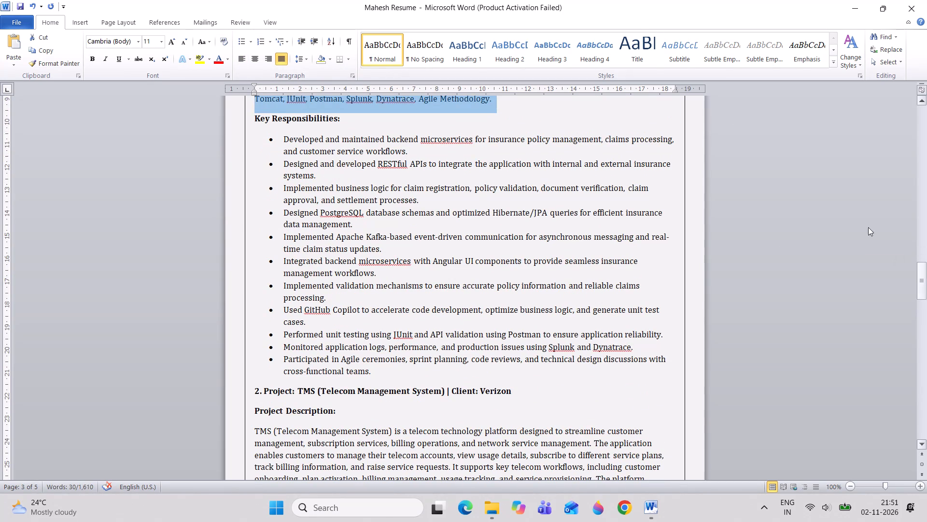
drag(283, 142, 302, 146)
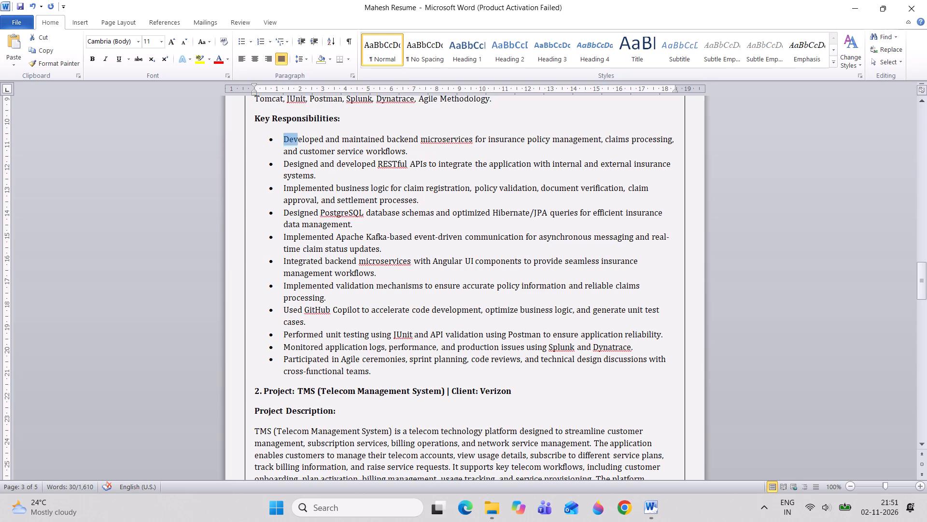
drag(302, 146, 483, 367)
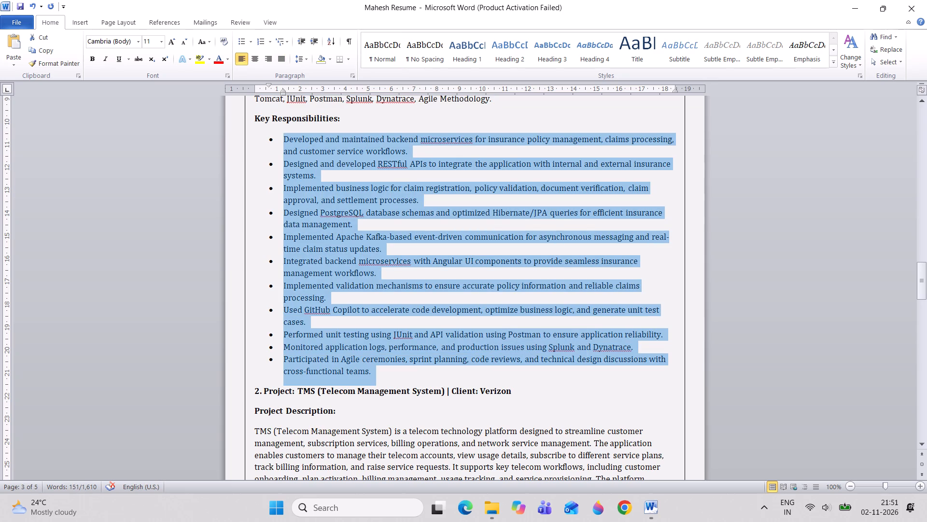
click(282, 58)
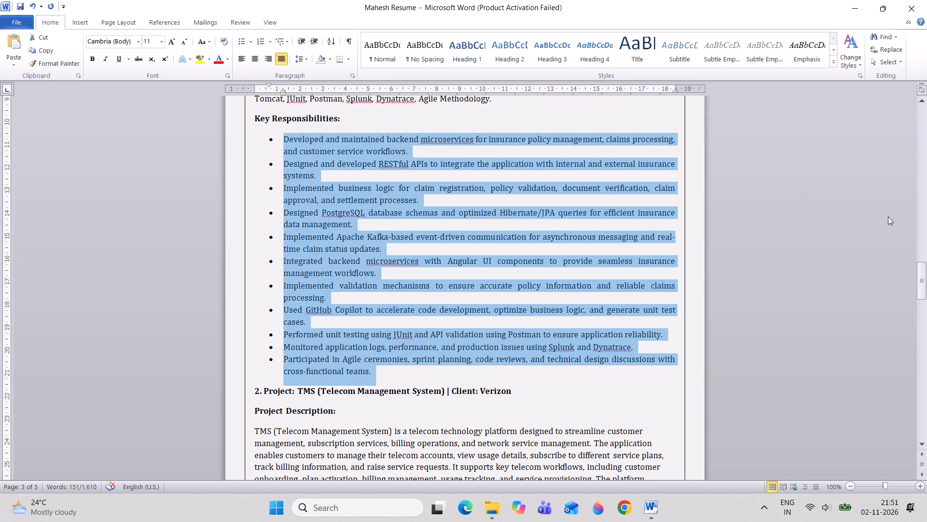
Justify the Project Description and Technologies paragraphs of project 2, TMS (Telecom Management System), across pages 3 and 4.
drag(925, 267, 926, 290)
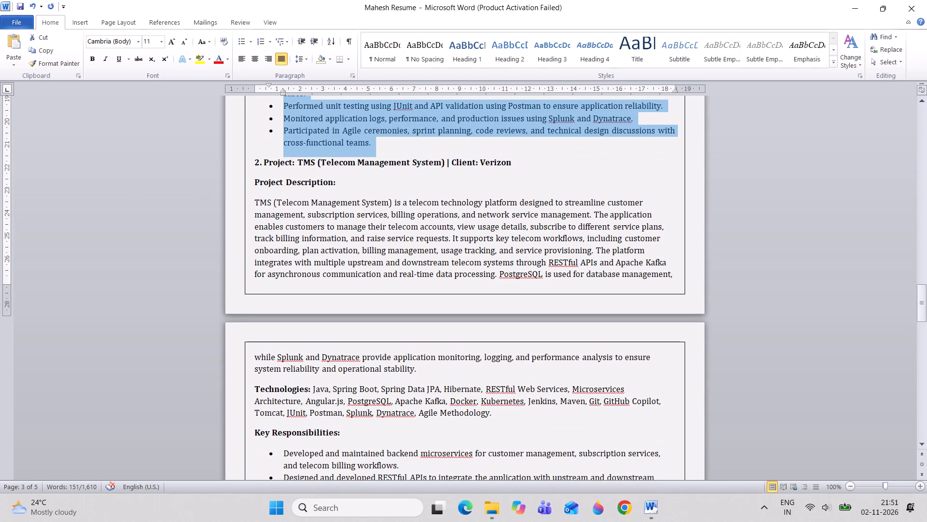
drag(254, 204, 720, 275)
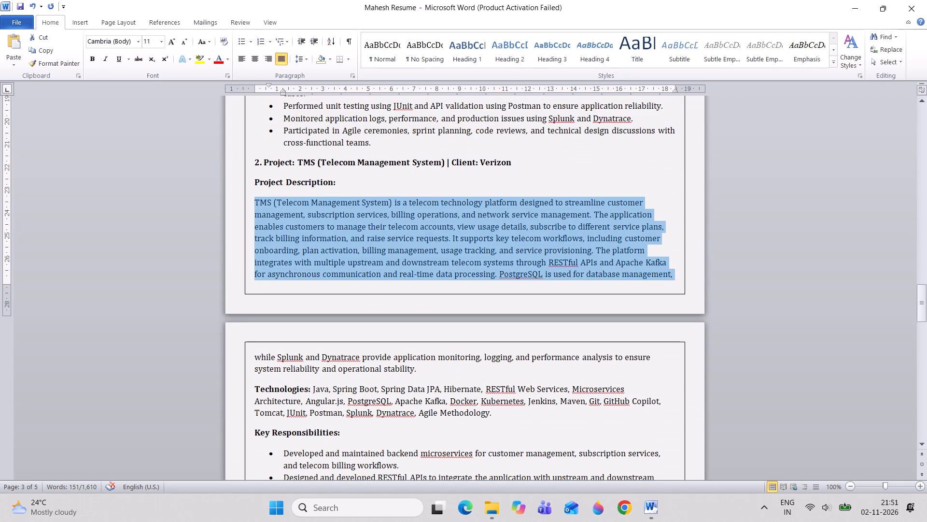
drag(720, 275, 674, 275)
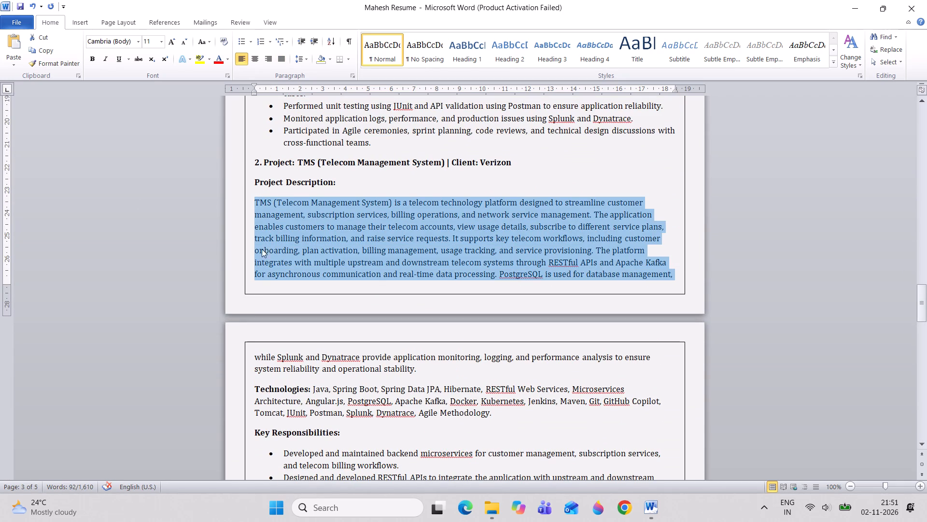
click(283, 58)
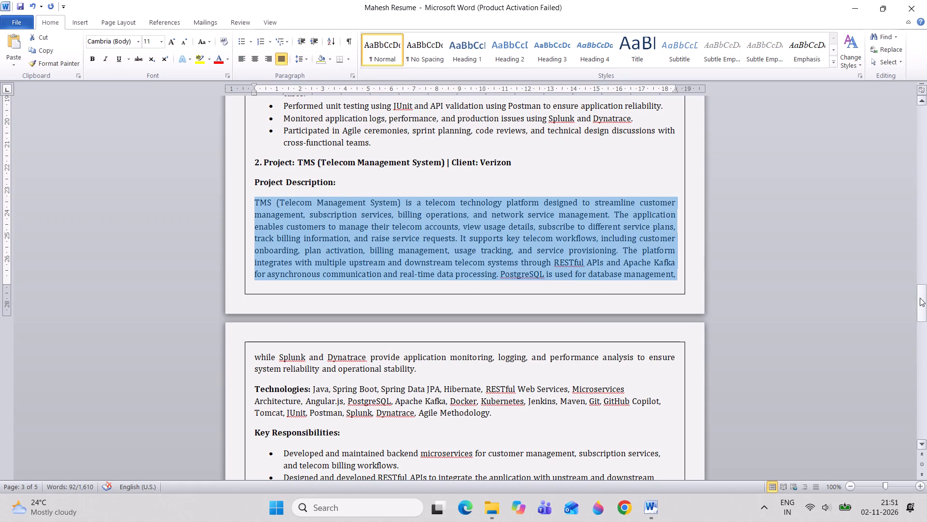
drag(920, 298, 923, 309)
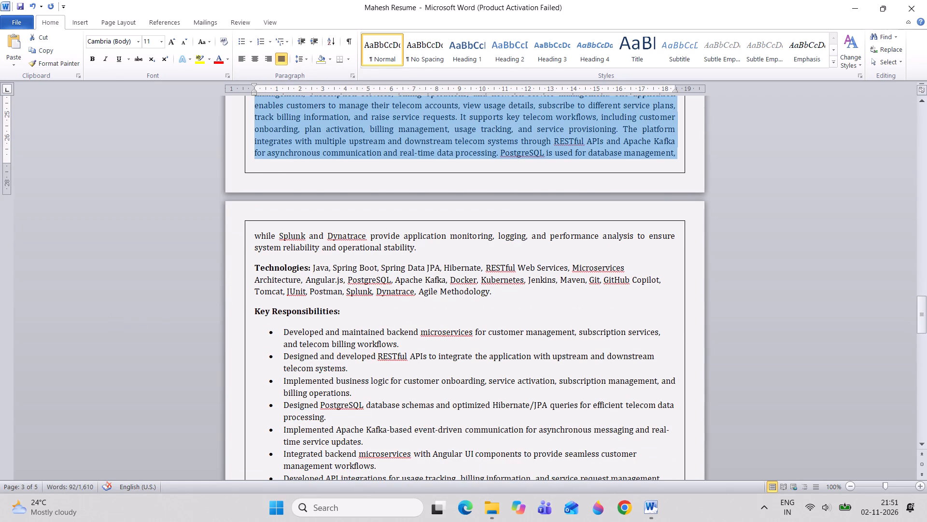
drag(255, 236, 392, 255)
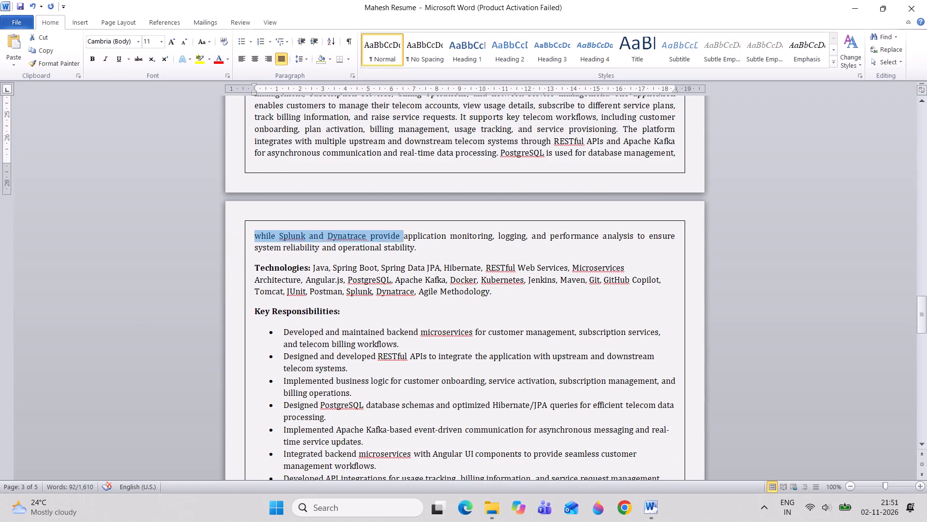
drag(392, 255, 507, 288)
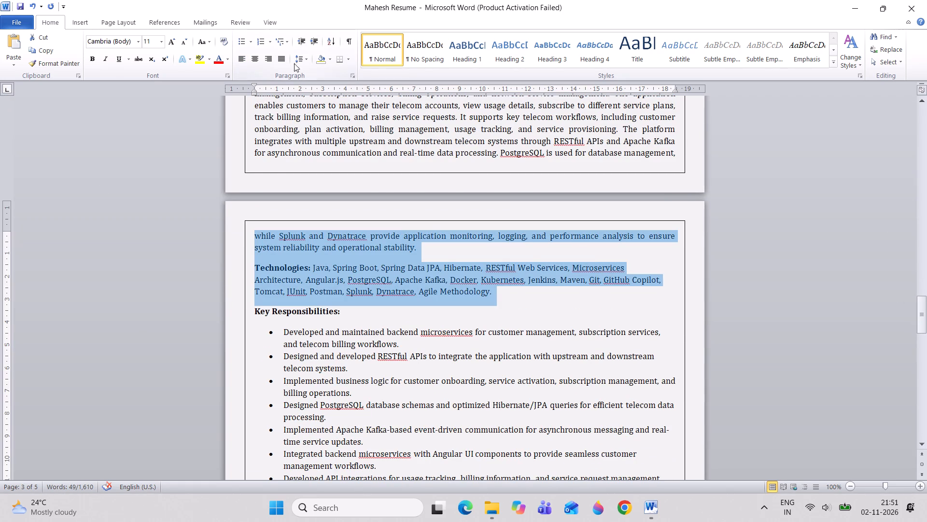
click(283, 59)
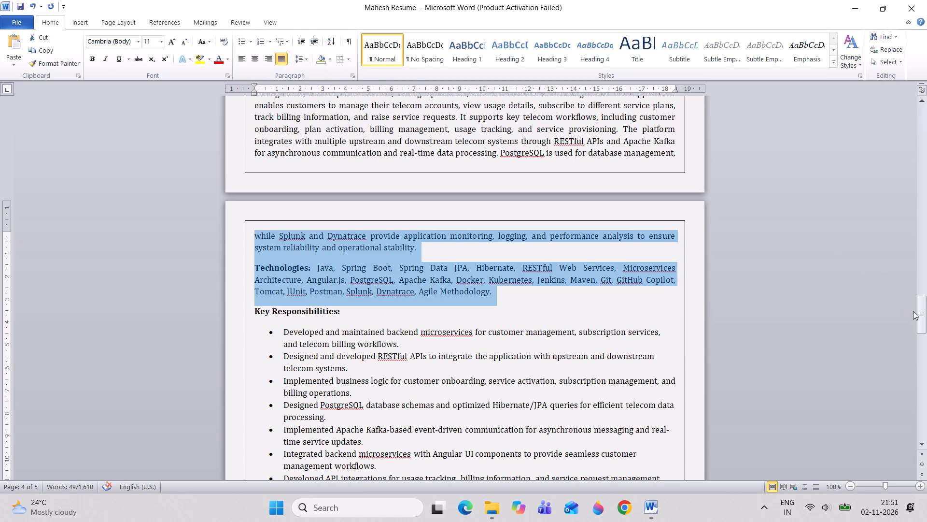
Justify the TMS project's Key Responsibilities bullets, from "Developed and maintained backend microservices" to "Participated in Agile ceremonies".
drag(925, 305, 926, 319)
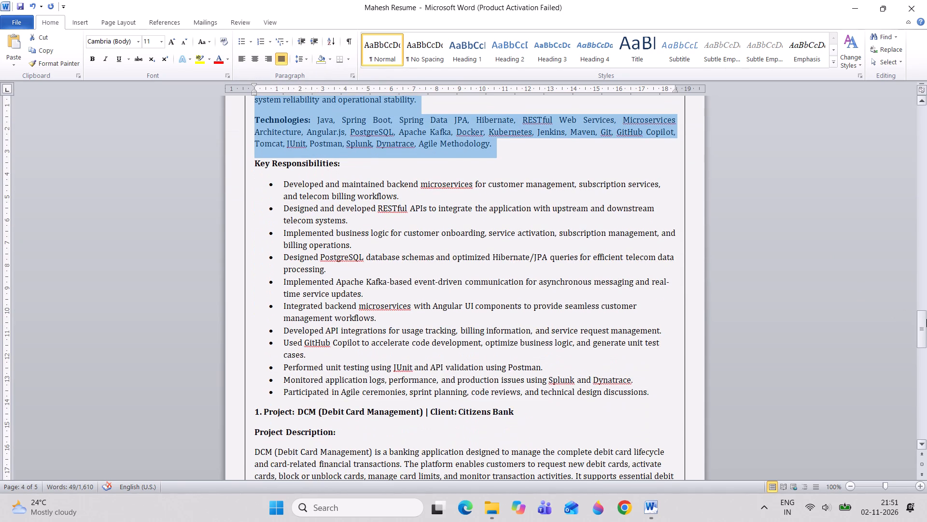
drag(283, 183, 641, 389)
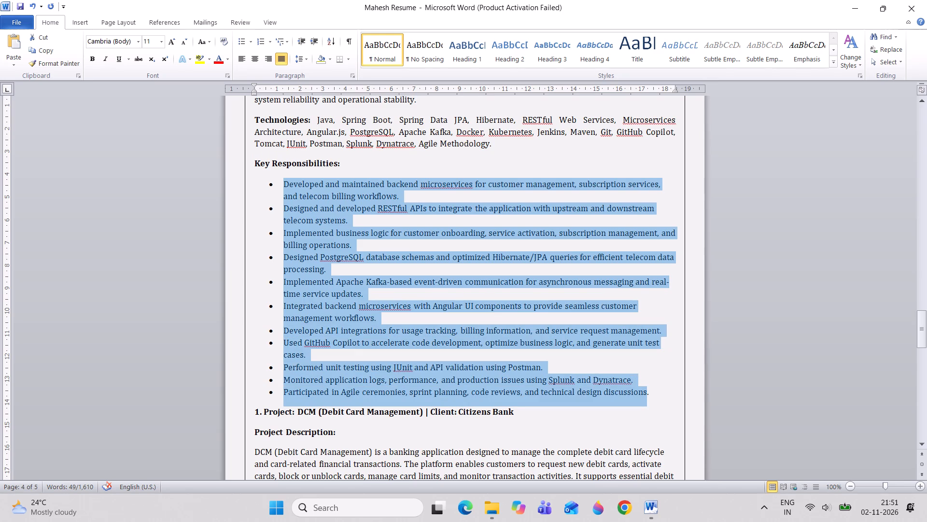
drag(641, 389, 652, 389)
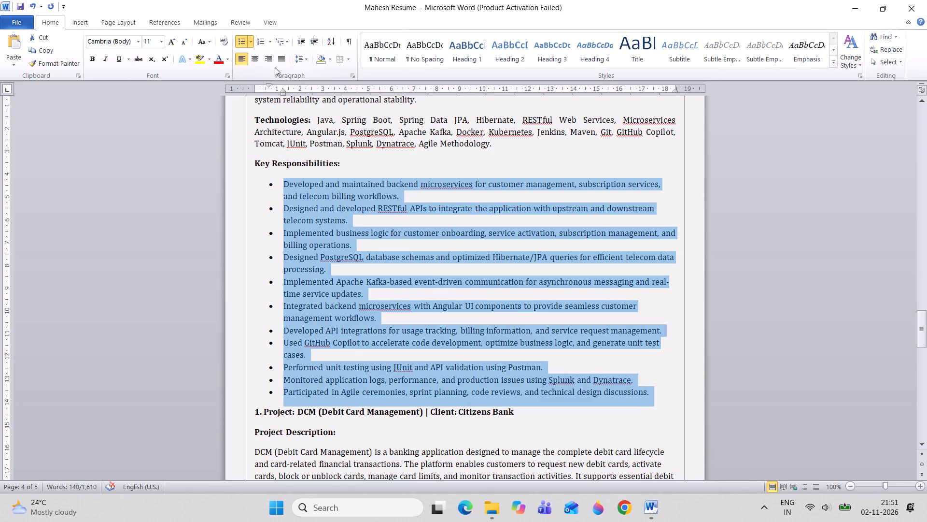
click(282, 57)
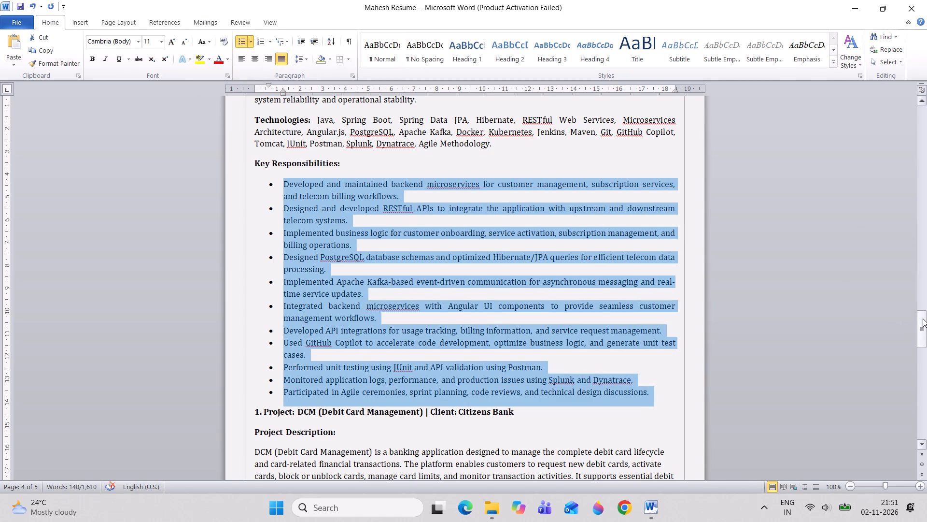
Justify the Project Description and Technologies paragraphs of project 1, DCM (Debit Card Management).
drag(923, 319, 926, 339)
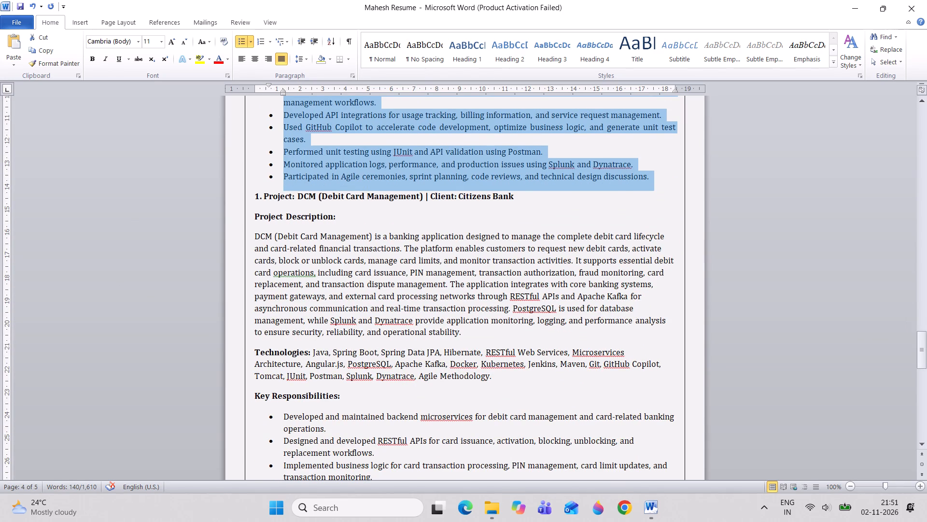
drag(254, 236, 482, 380)
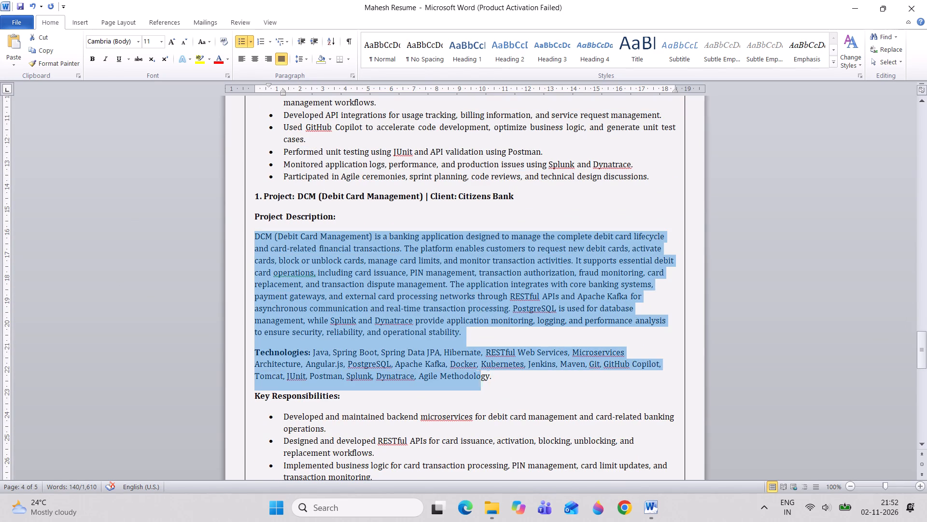
drag(482, 380, 503, 380)
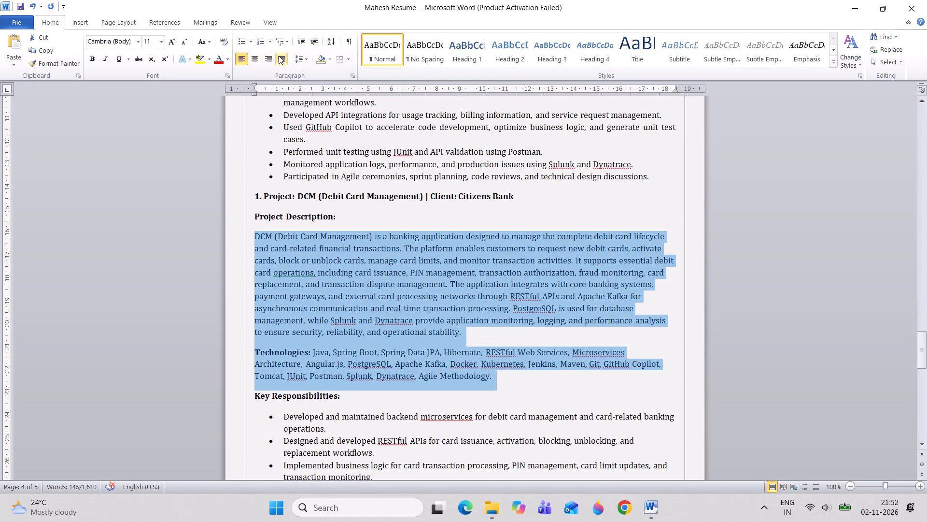
click(281, 58)
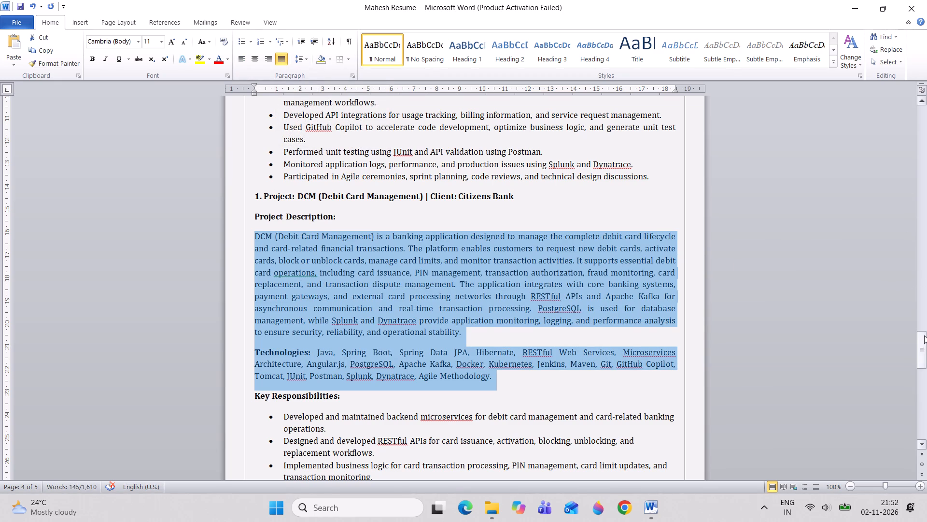
Justify all the DCM project's Key Responsibilities bullets, the three on page 4 and the rest on page 5.
drag(924, 335, 926, 352)
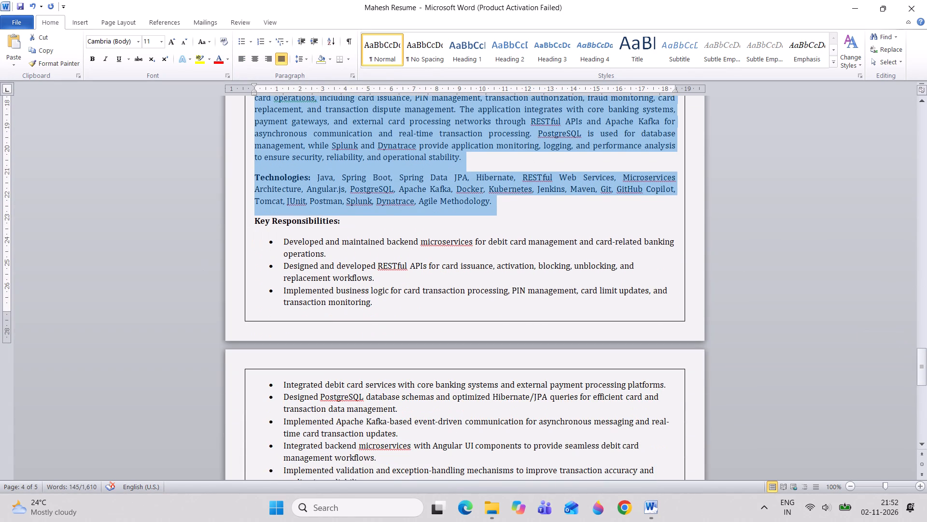
drag(284, 242, 391, 298)
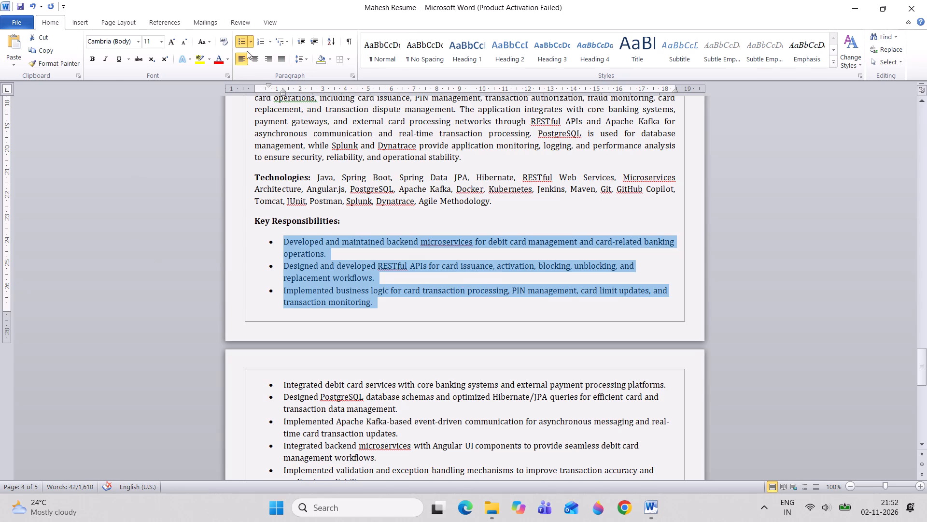
click(283, 58)
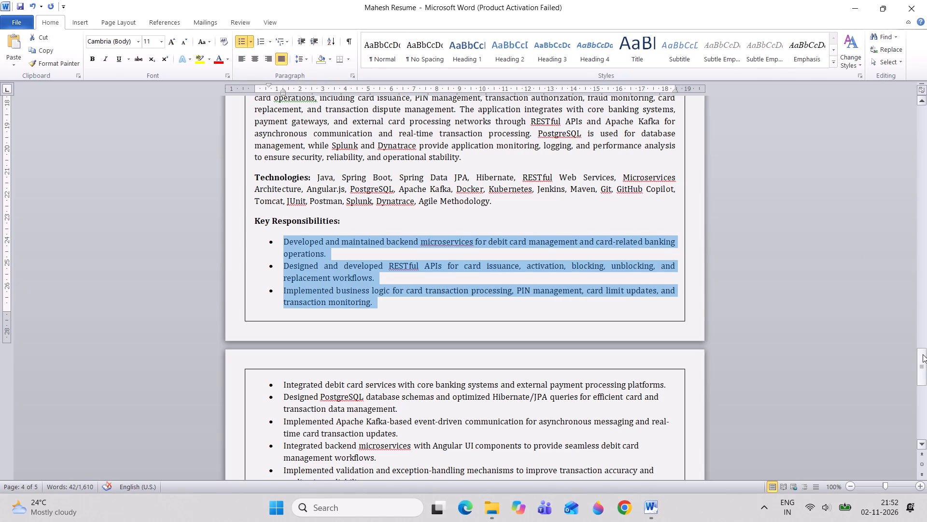
drag(923, 354, 926, 376)
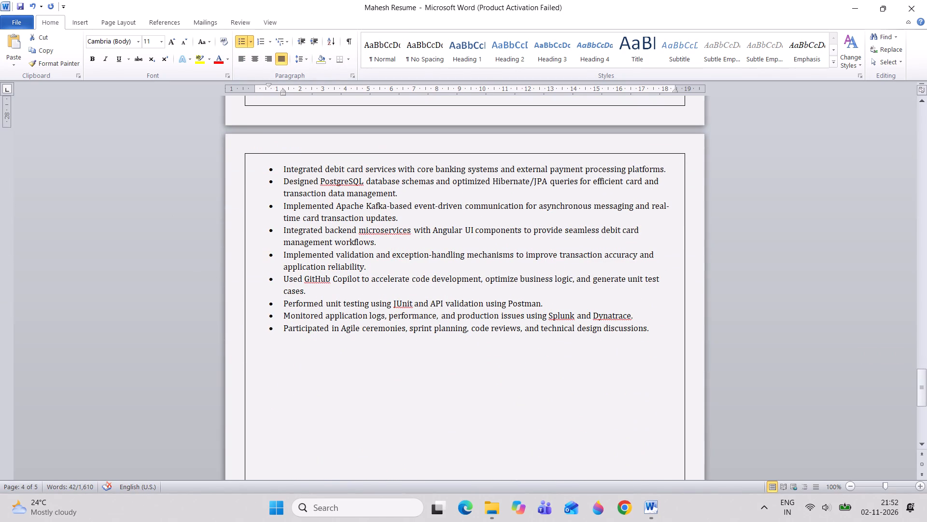
drag(282, 169, 435, 288)
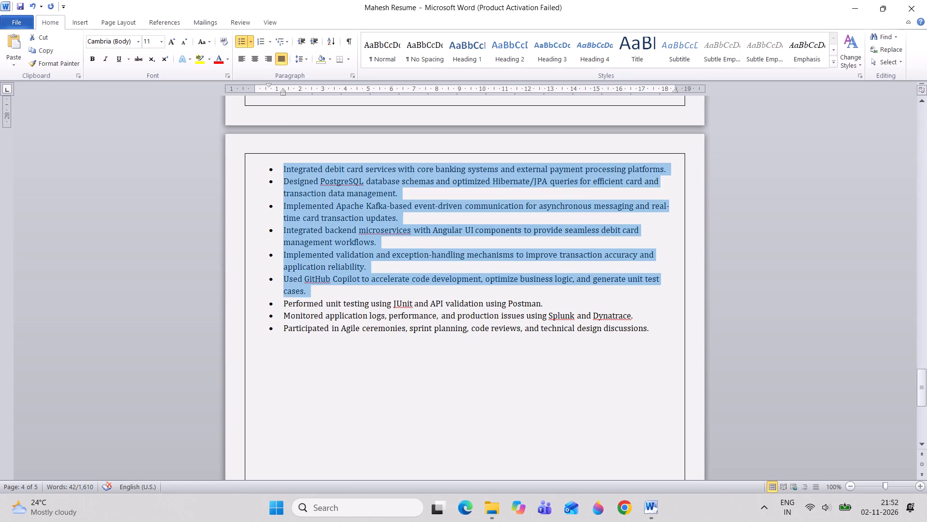
drag(435, 288, 667, 333)
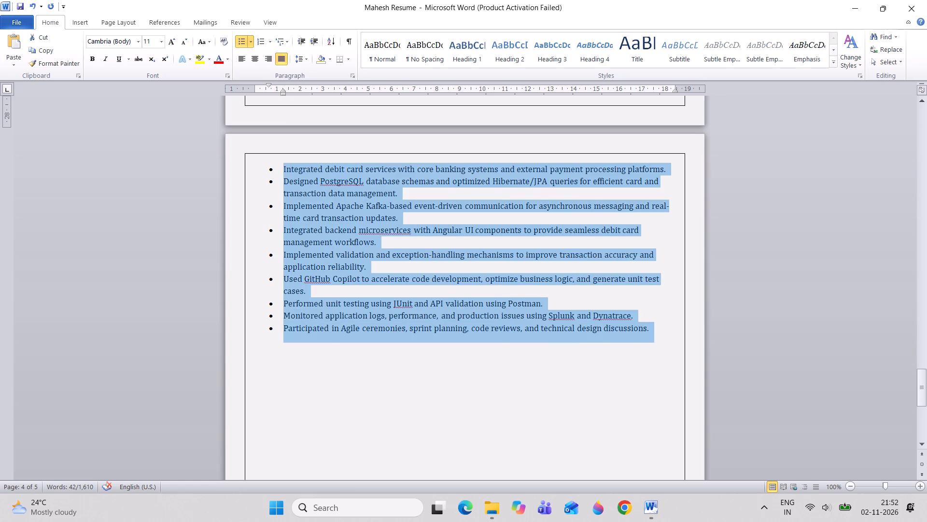
drag(667, 333, 662, 326)
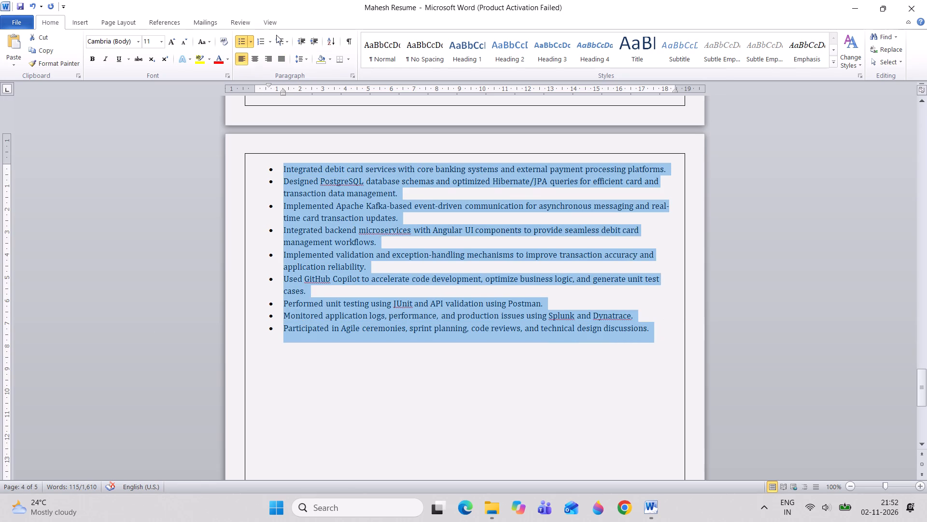
click(279, 58)
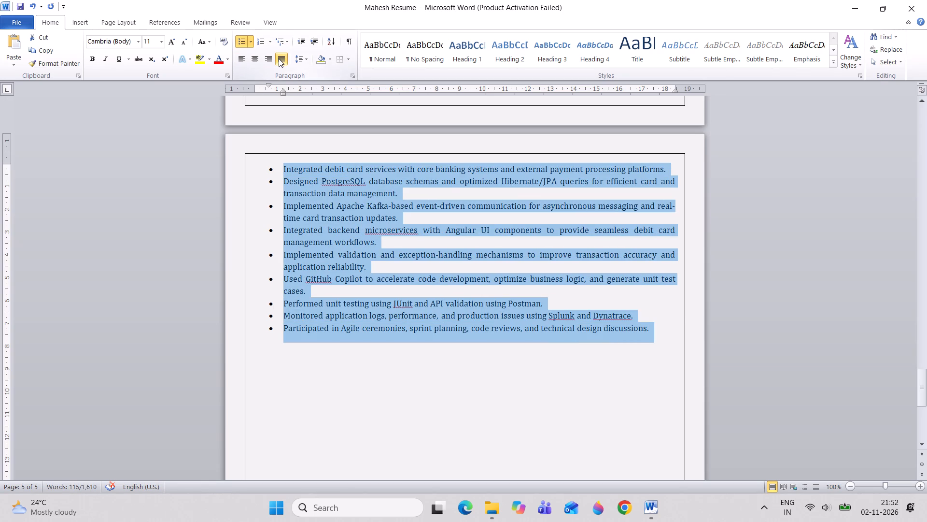
click(840, 280)
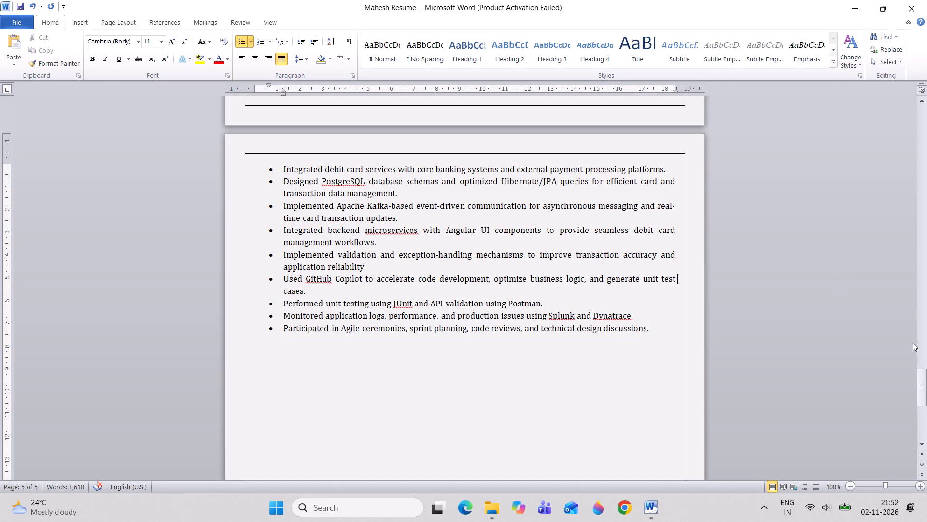
Save the Mahesh Resume document with the formatting changes.
drag(919, 381, 926, 403)
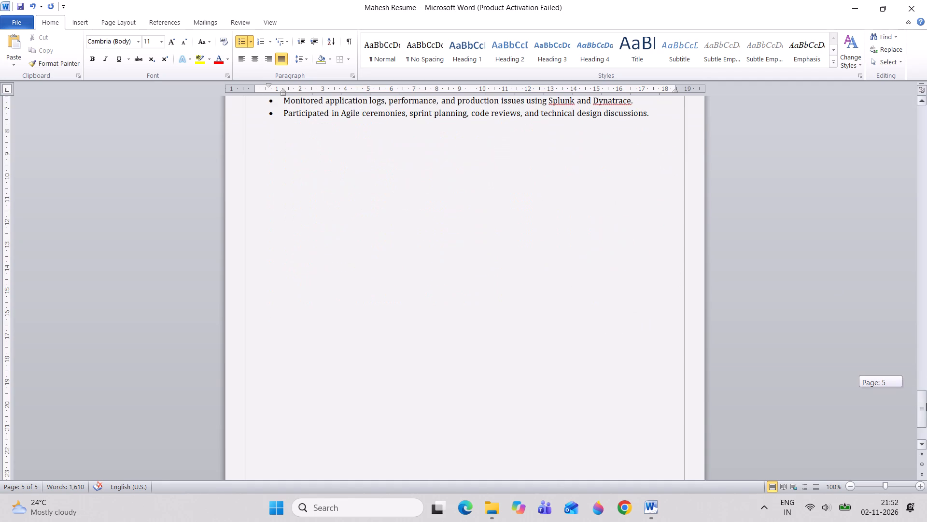
drag(926, 403, 919, 389)
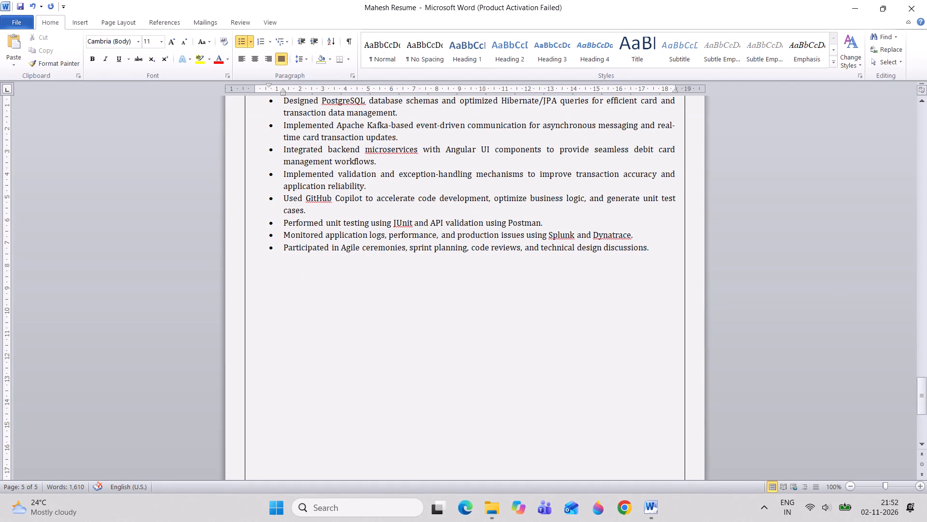
click(22, 6)
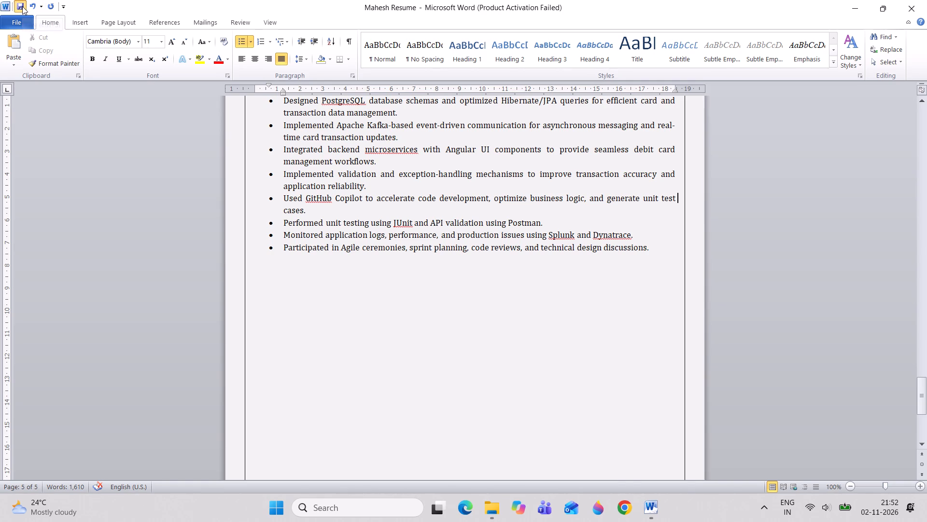
triple_click(22, 6)
triple_click(22, 6)
triple_click(22, 6)
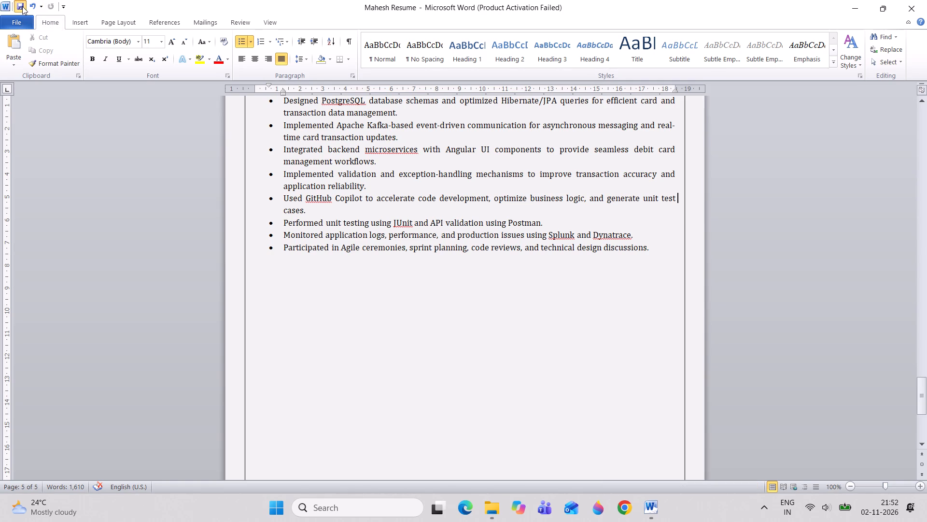
double_click(22, 6)
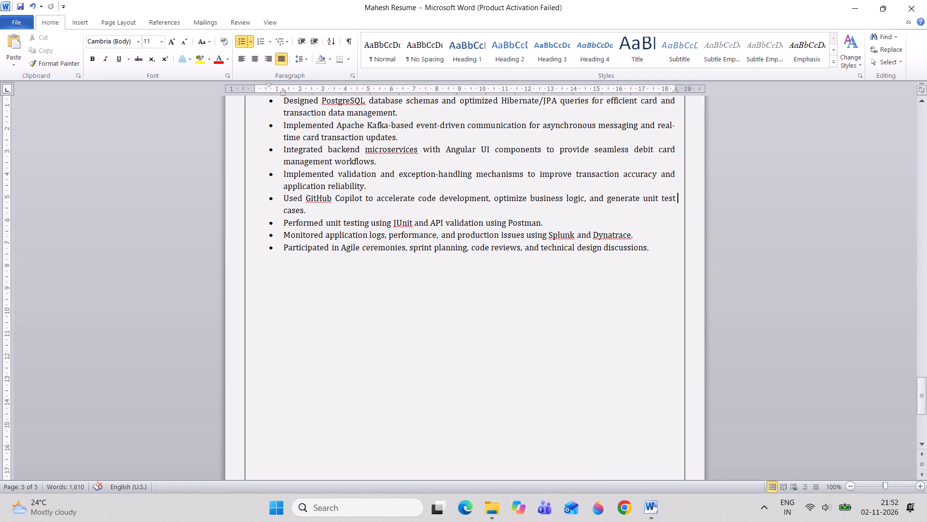
click(442, 198)
Close the Mahesh Resume document.
click(913, 2)
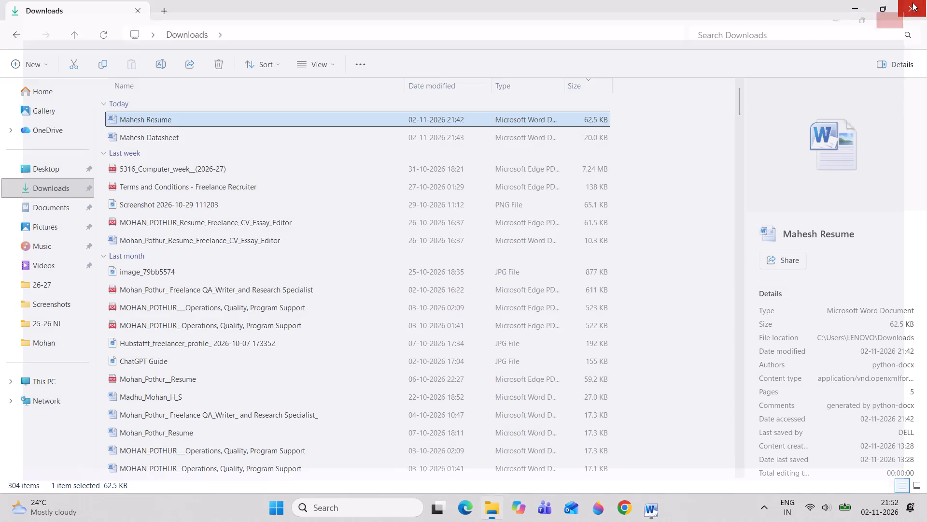
Reopen Mahesh Resume from the Downloads folder to check the saved formatting, and close it again.
click(170, 138)
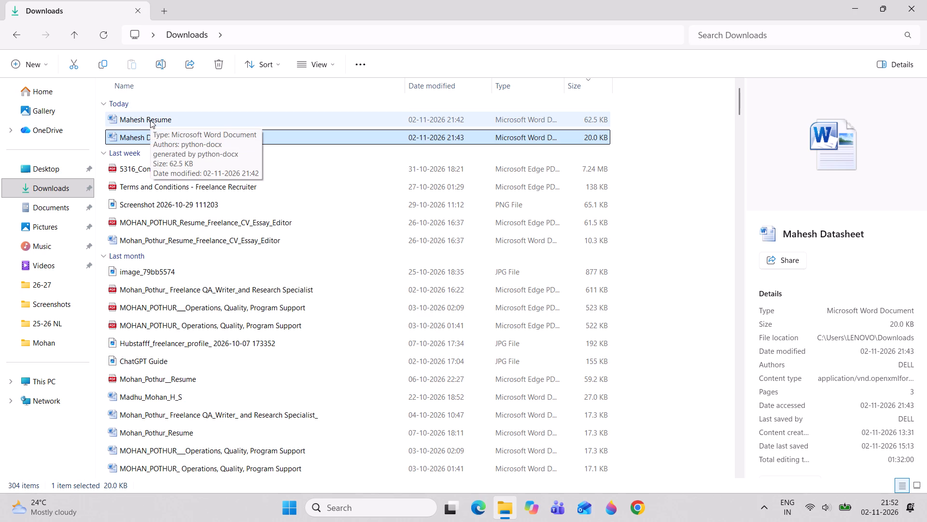
click(150, 120)
double_click(150, 120)
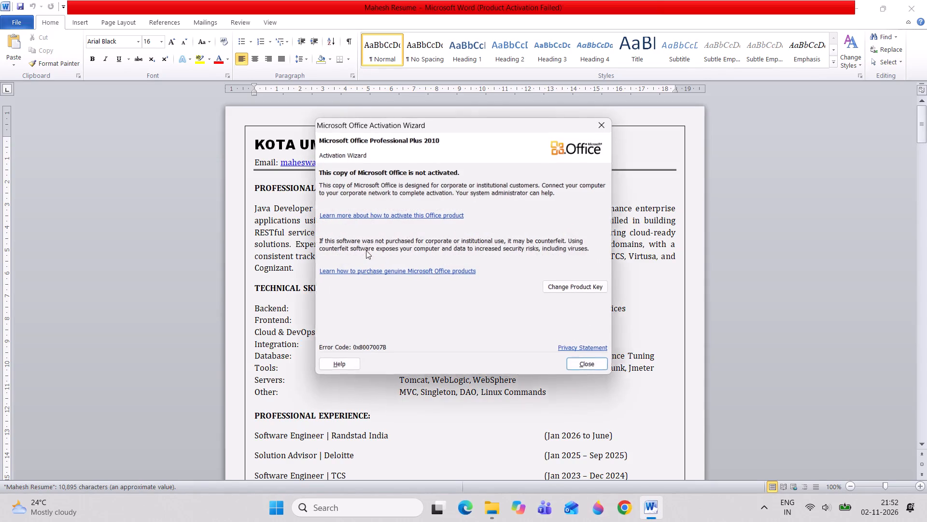
key(Return)
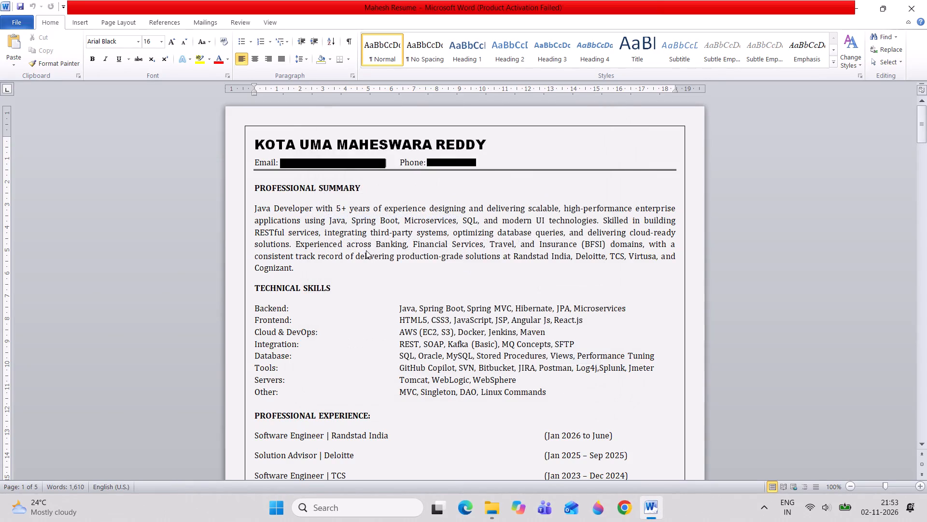
click(916, 6)
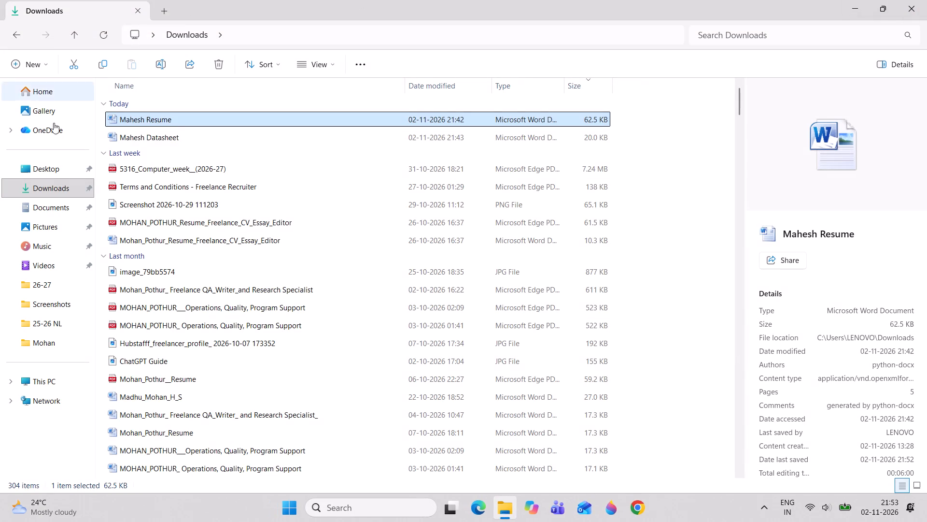
Rename the Mahesh Resume file, replacing "Mahesh" with the candidate's full name and an underscore before " Resume".
right_click(154, 121)
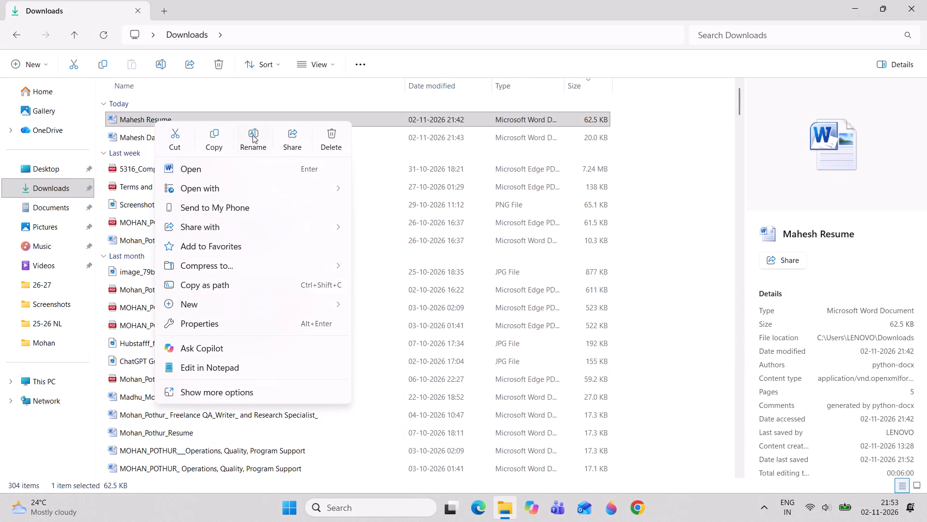
click(253, 135)
key(Right)
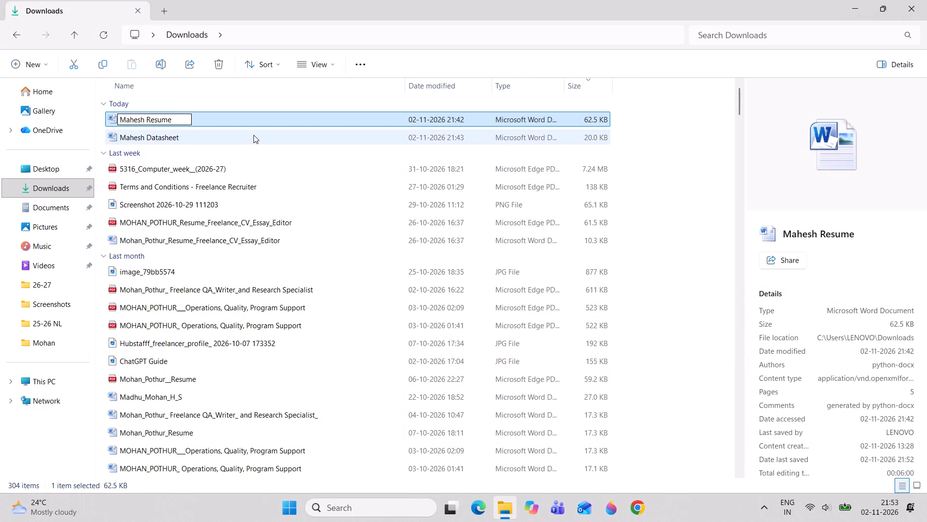
key(Left)
key(Left)
key(Left)
key(Left)
key(Left)
key(Left)
key(Left)
key(Left)
key(Left)
key(Left)
key(Left)
key(Left)
key(Left)
key(Left)
key(Left)
key(Left)
key(Left)
key(Left)
key(Left)
key(Left)
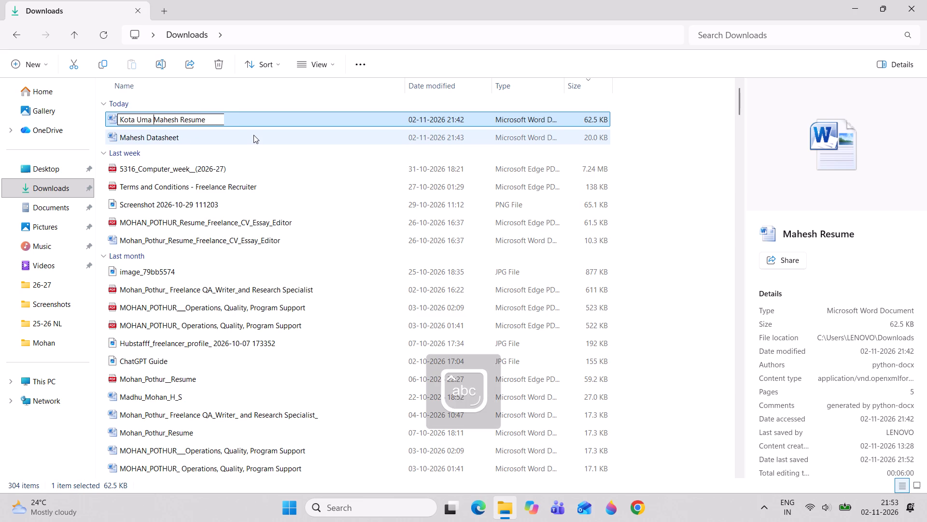
text(aheswara)
key(space)
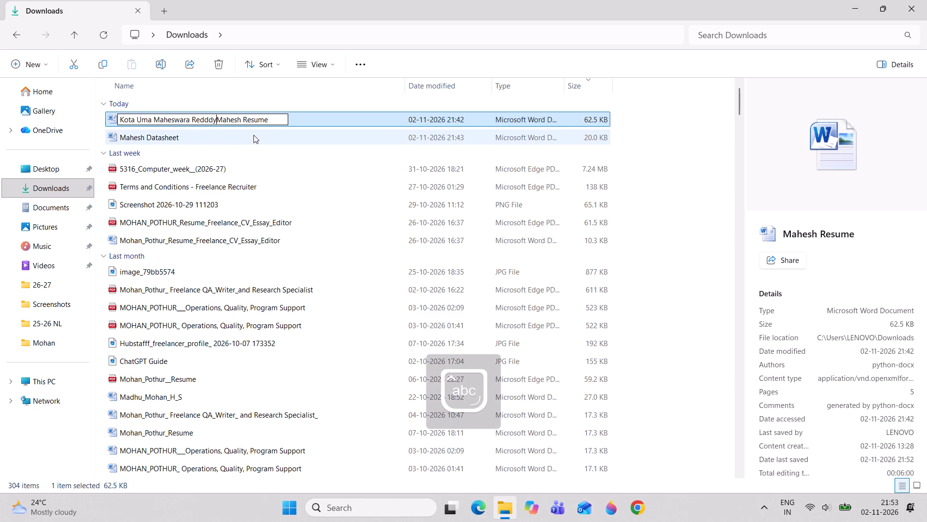
key(Right)
key(Right)
key(Right)
key(Right)
key(Right)
key(Right)
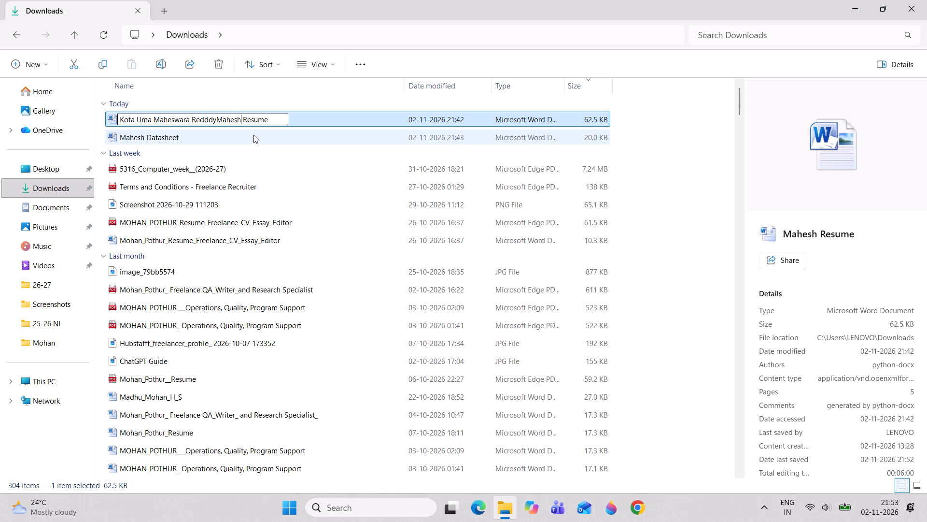
key(BackSpace)
key(BackSpace)
key(BackSpace)
key(BackSpace)
key(BackSpace)
key(BackSpace)
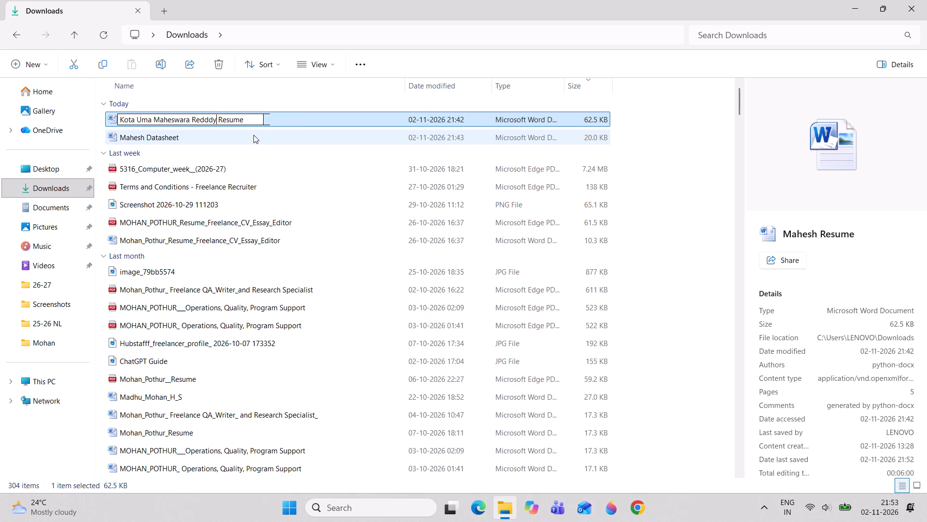
key(shift+underscore)
key(Left)
key(Left)
key(Left)
key(BackSpace)
key(Right)
key(Right)
key(Right)
key(Right)
key(Right)
key(Right)
key(Right)
key(Right)
key(Right)
key(Right)
key(Right)
key(Right)
key(Right)
key(Right)
key(Right)
key(Right)
key(Right)
key(Right)
key(Right)
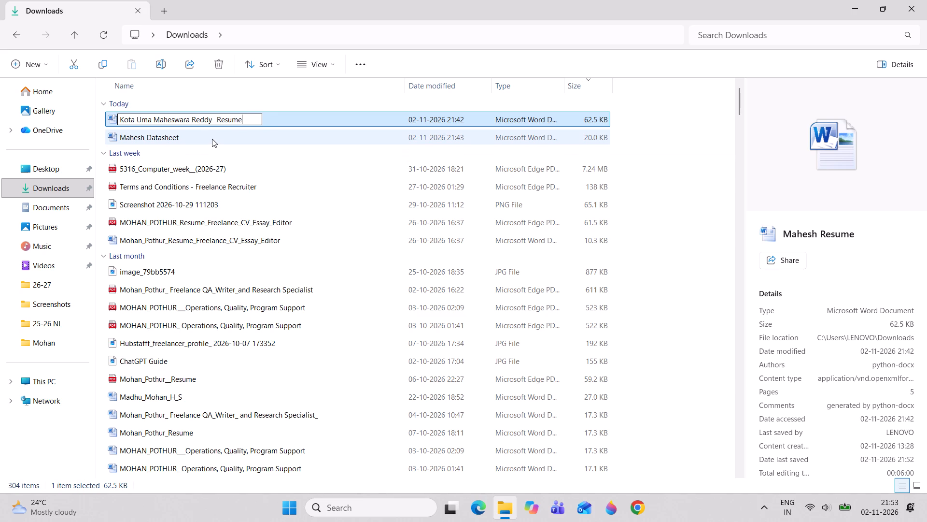
click(175, 167)
Open the Mahesh Datasheet document from Downloads, dismiss the activation notice and enable editing.
click(166, 136)
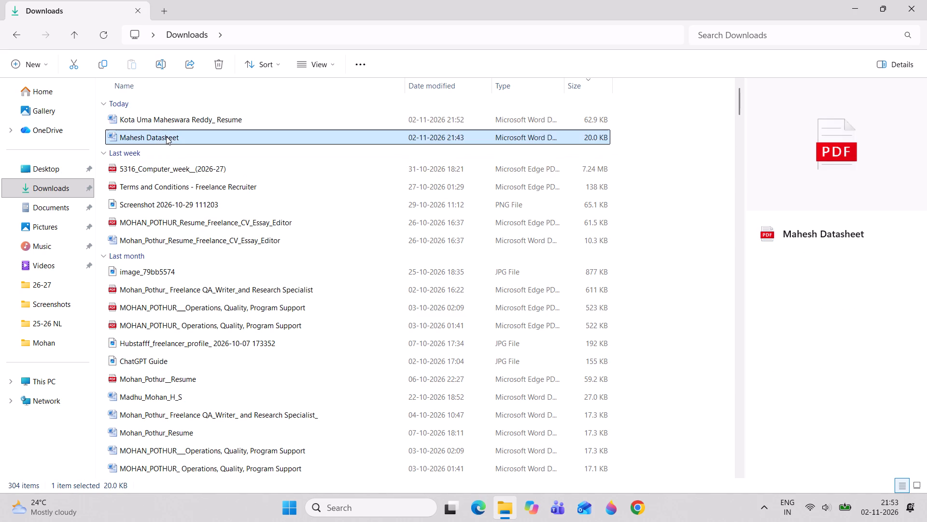
double_click(166, 136)
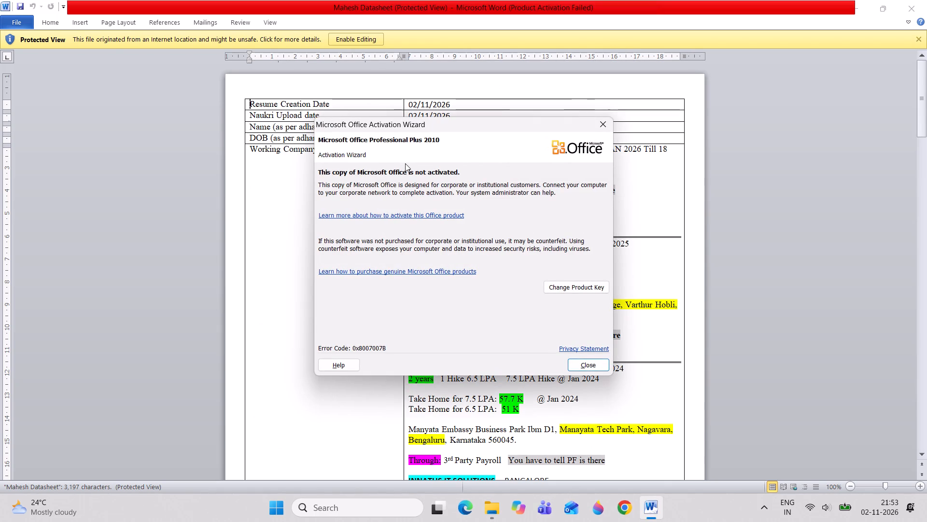
key(Return)
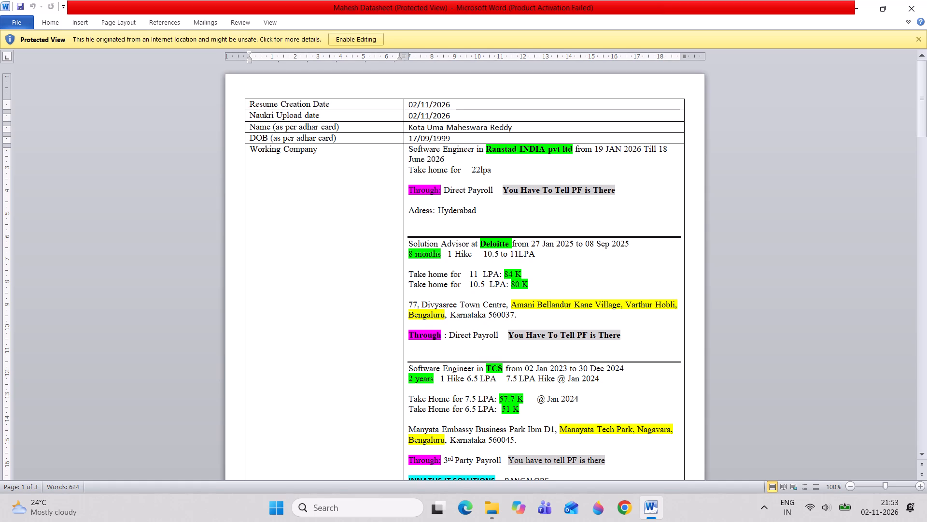
click(351, 38)
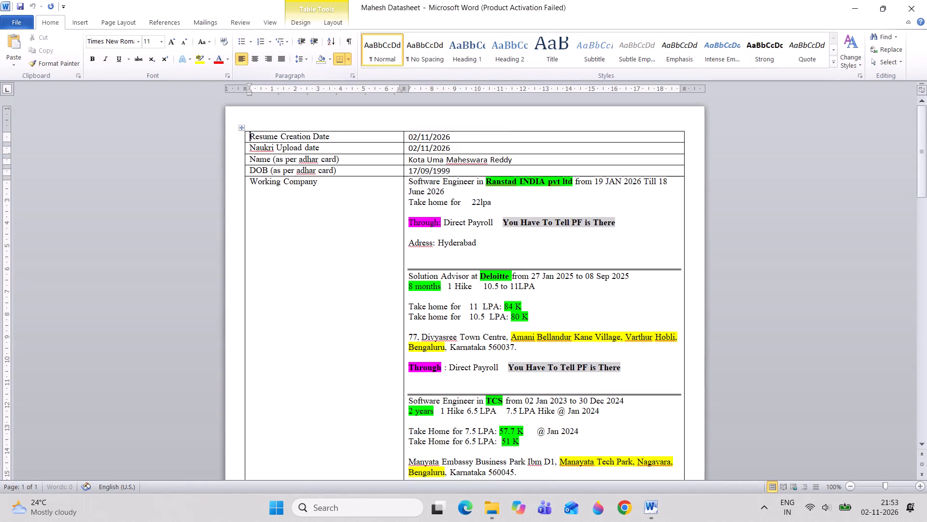
Correct "adhar" to "Aadhar" in the Name and DOB row labels of the datasheet table.
click(303, 161)
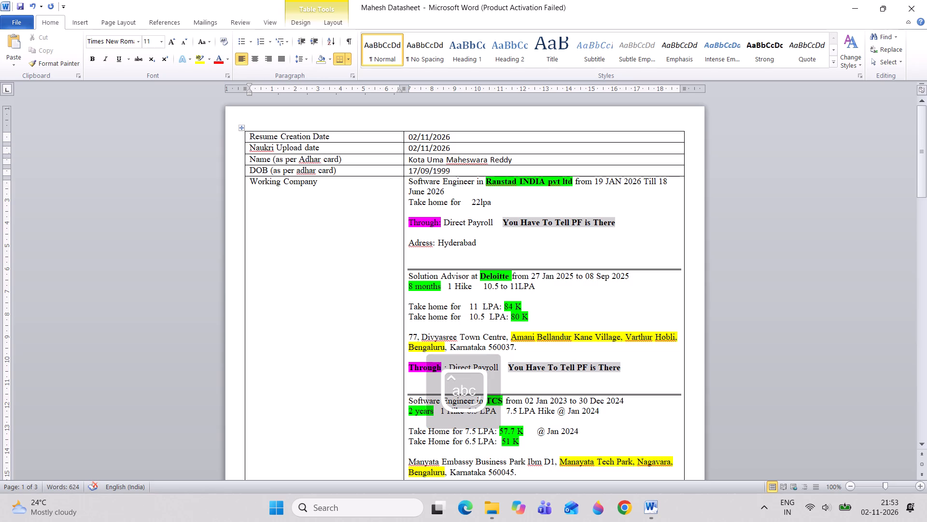
click(301, 170)
key(BackSpace)
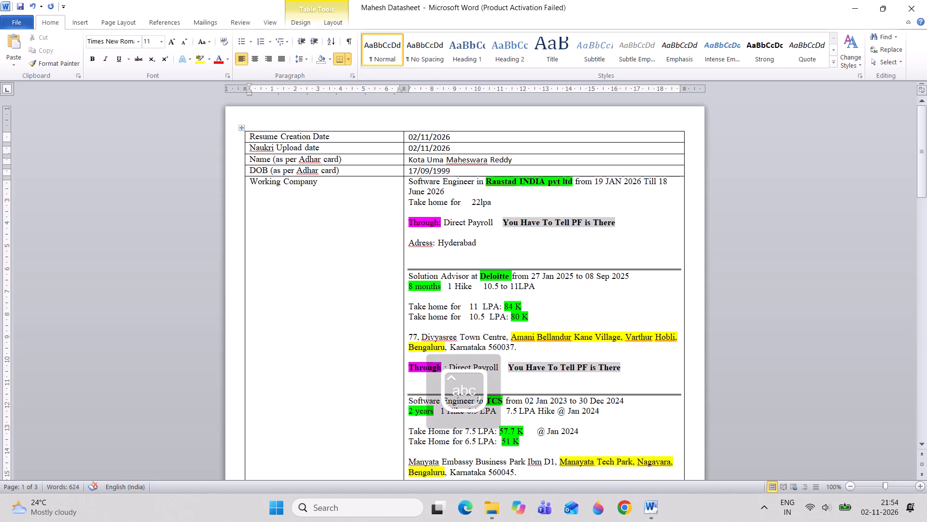
click(327, 187)
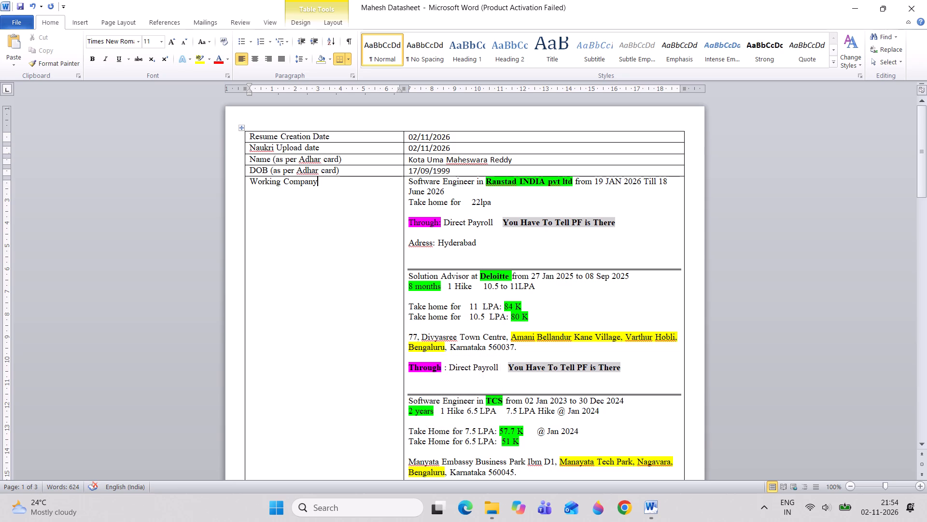
click(306, 162)
key(a)
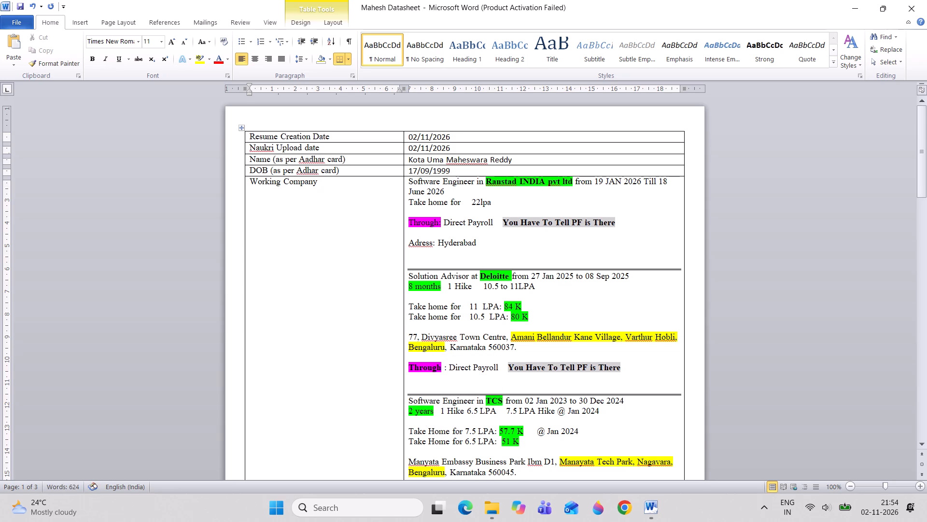
click(302, 172)
key(a)
click(478, 221)
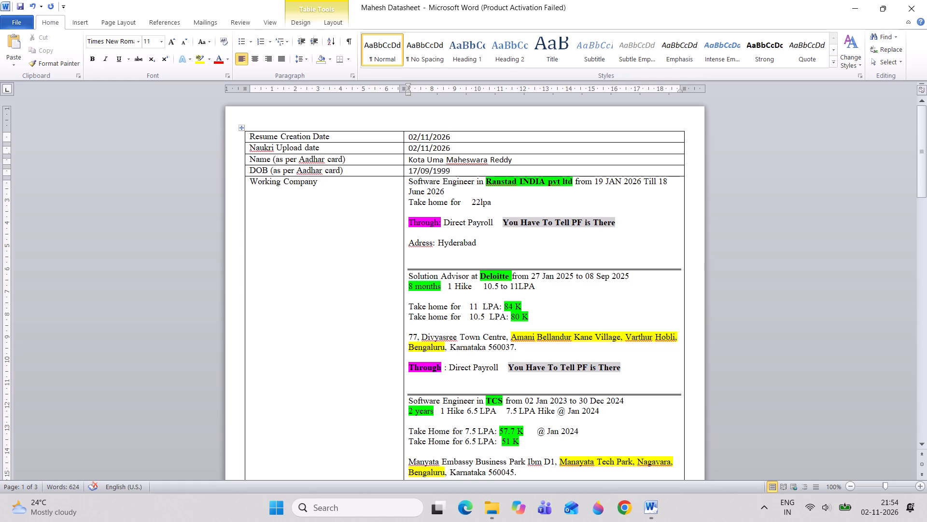
Save the Mahesh Datasheet document with the corrected labels.
click(21, 4)
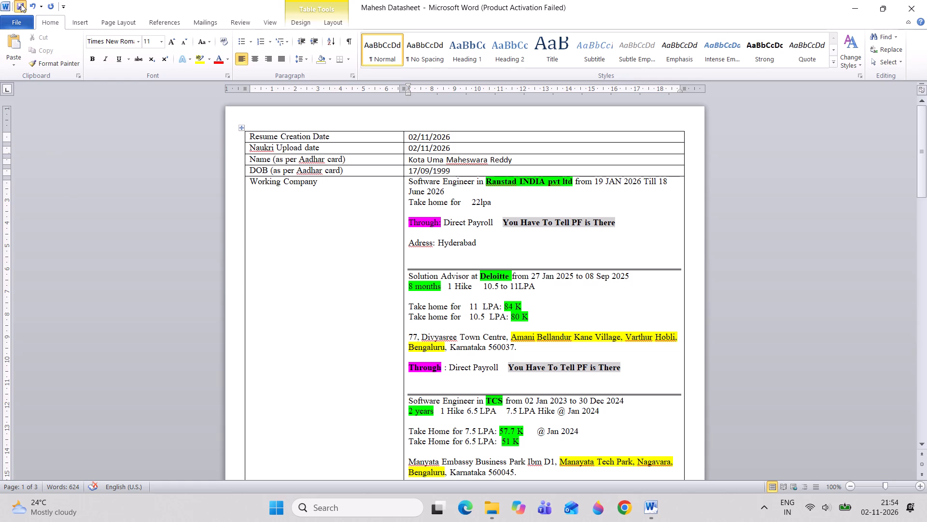
triple_click(21, 4)
click(21, 4)
triple_click(21, 6)
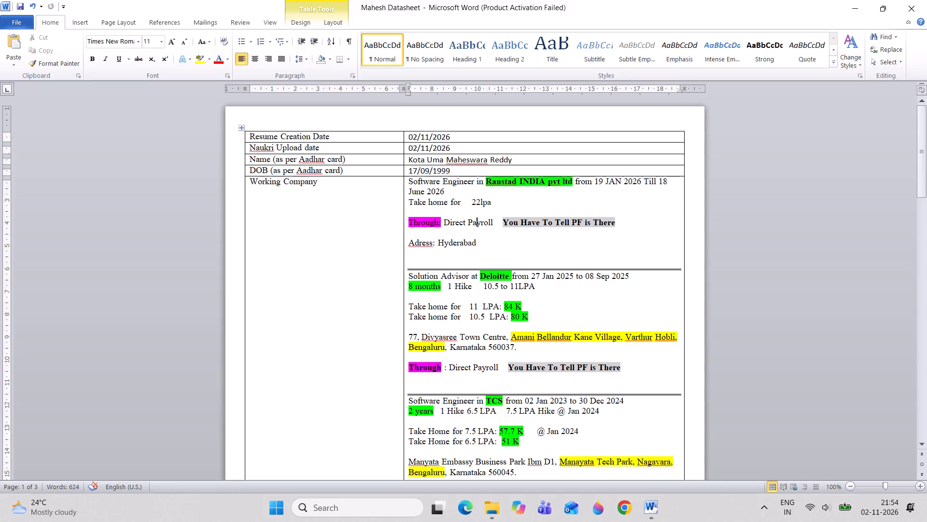
Examine the remaining Working Company entries further down the Mahesh Datasheet.
click(923, 140)
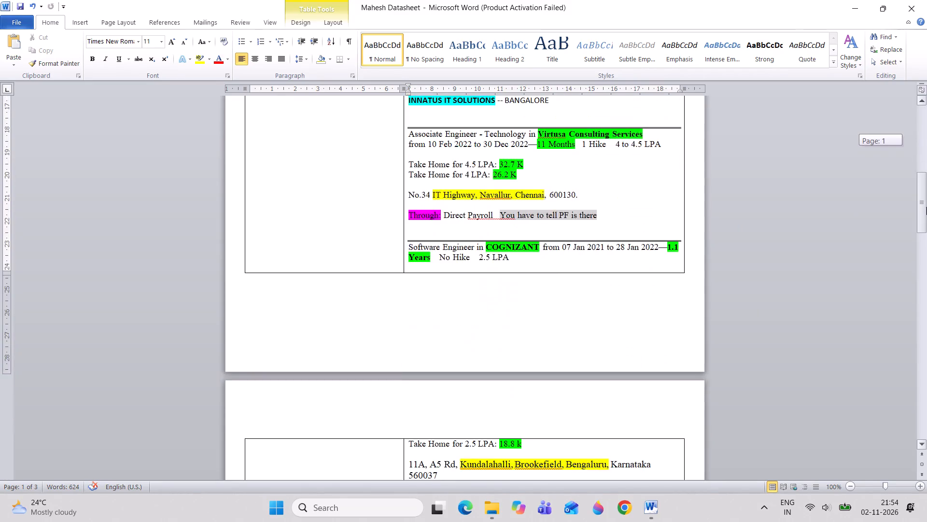